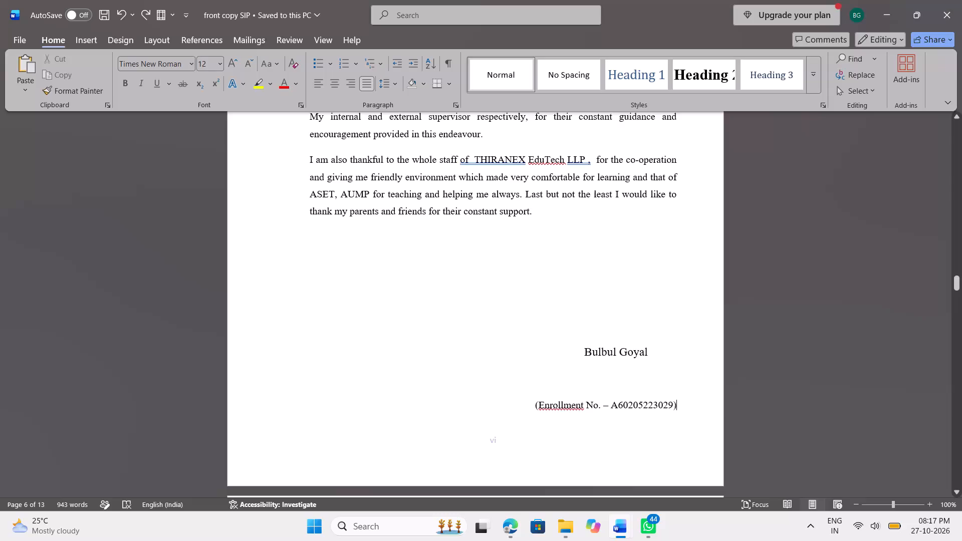
Replace the last six digits of the enrollment number below the signature name with the student's correct digits.
key(Left)
key(BackSpace)
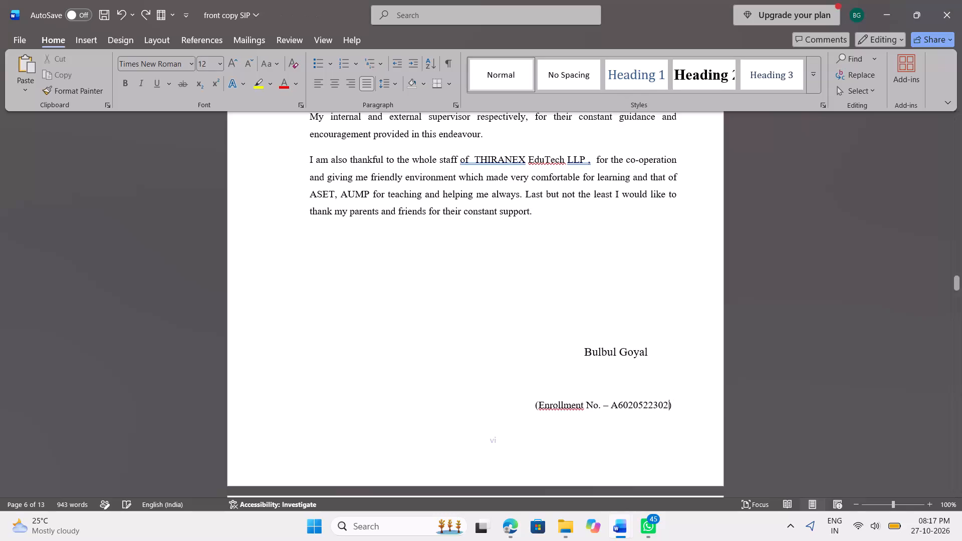
key(BackSpace)
key(BackSpace)
key(BackSpace)
key(BackSpace)
key(BackSpace)
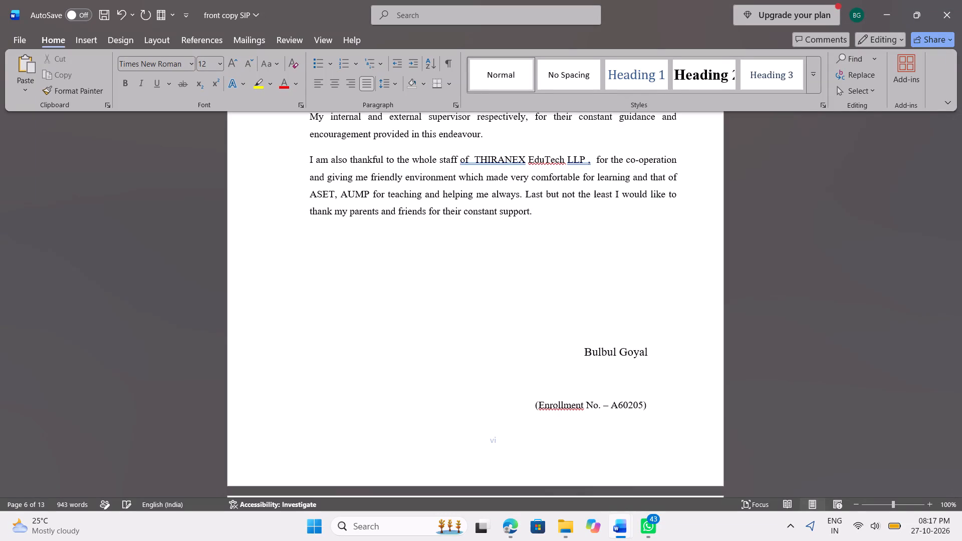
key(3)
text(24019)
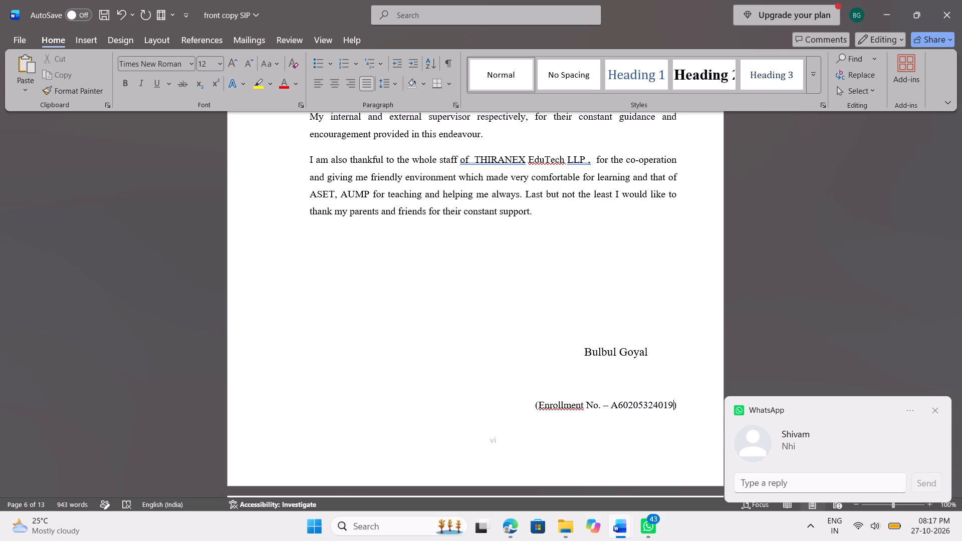
Examine the Abstract page that follows the acknowledgement for details that need updating.
scroll(675, 408, down, 1)
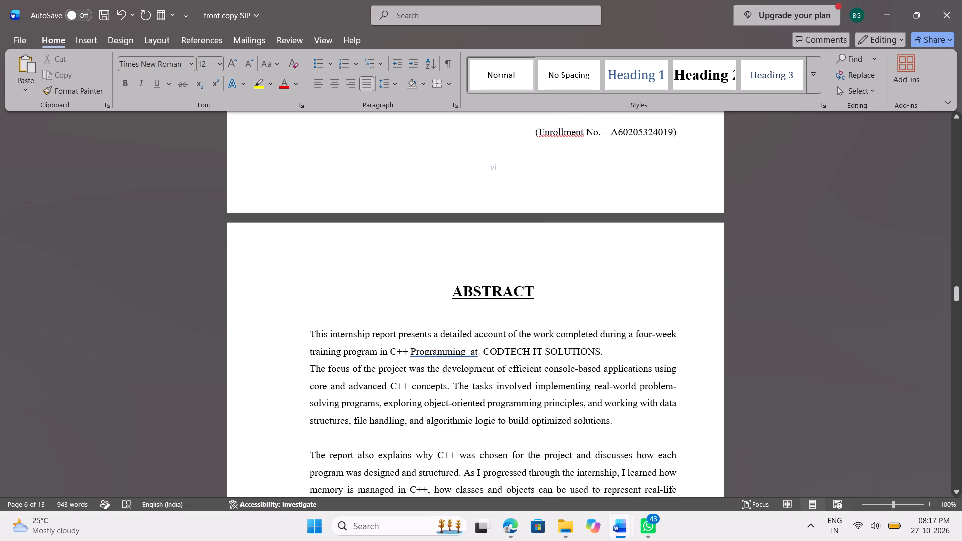
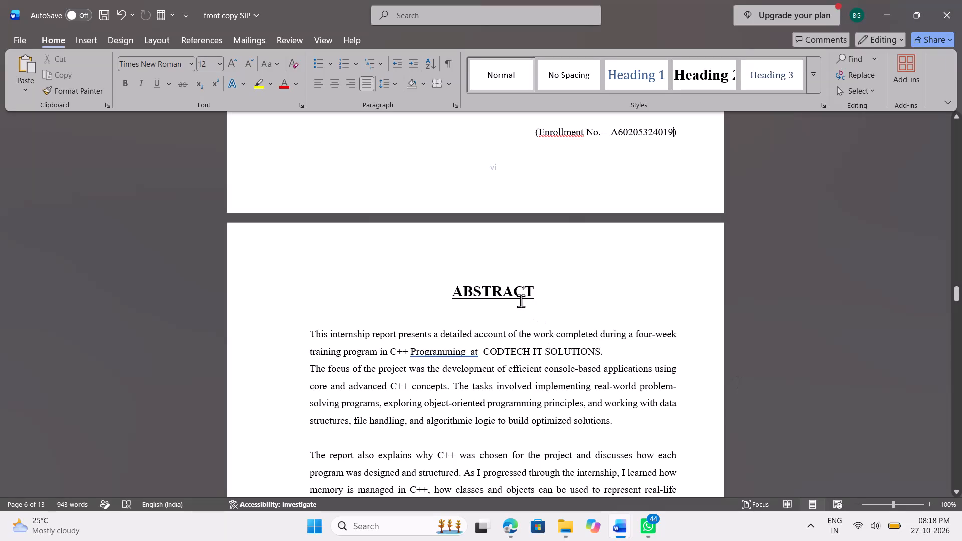
Reduce the ABSTRACT heading's font size to 16.
click(521, 301)
drag(454, 291, 569, 283)
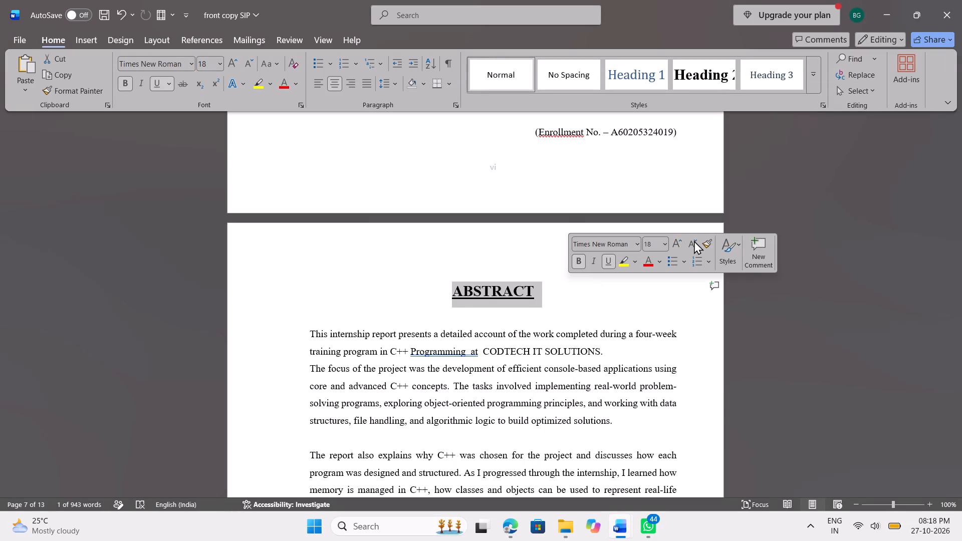
click(694, 240)
click(565, 285)
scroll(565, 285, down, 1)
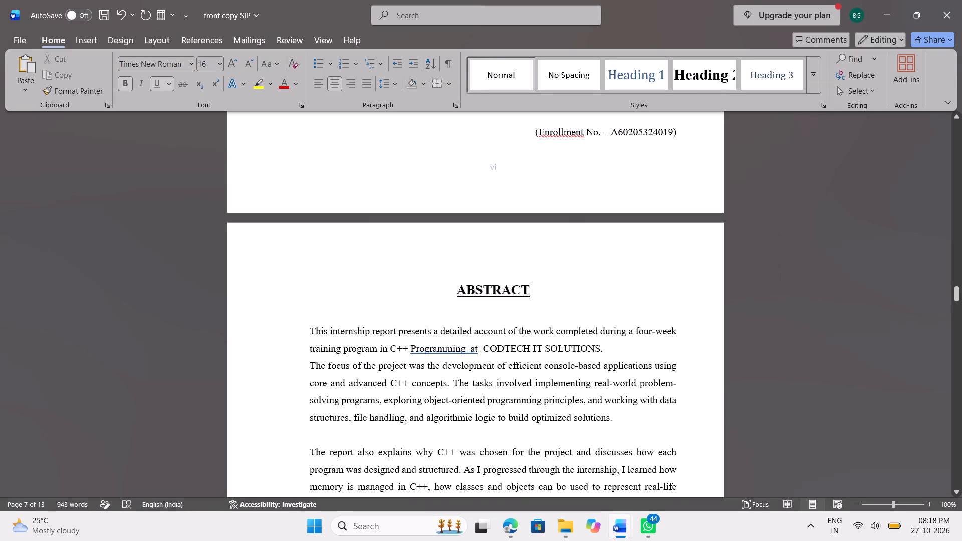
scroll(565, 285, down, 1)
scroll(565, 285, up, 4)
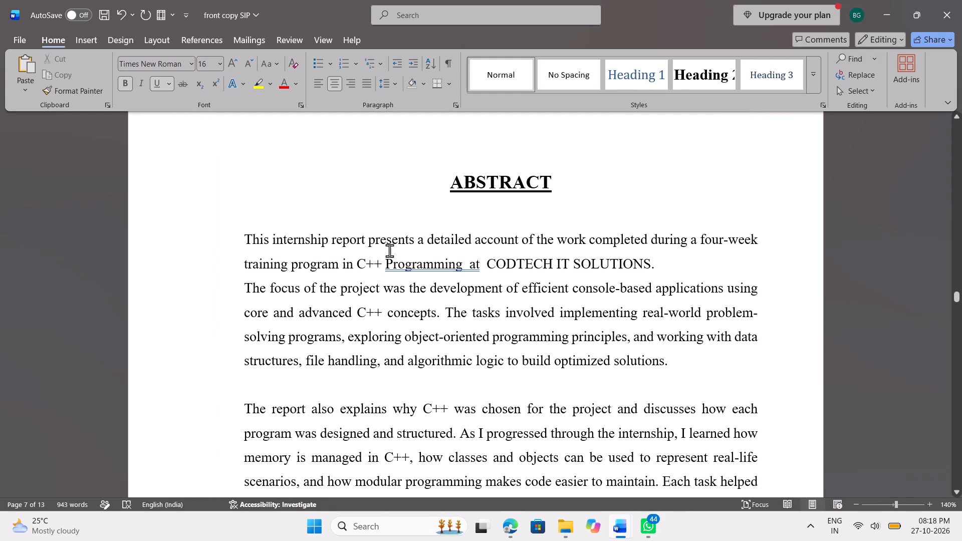
Delete the training subject "C++ Programming" from the opening sentence of the Abstract.
click(466, 262)
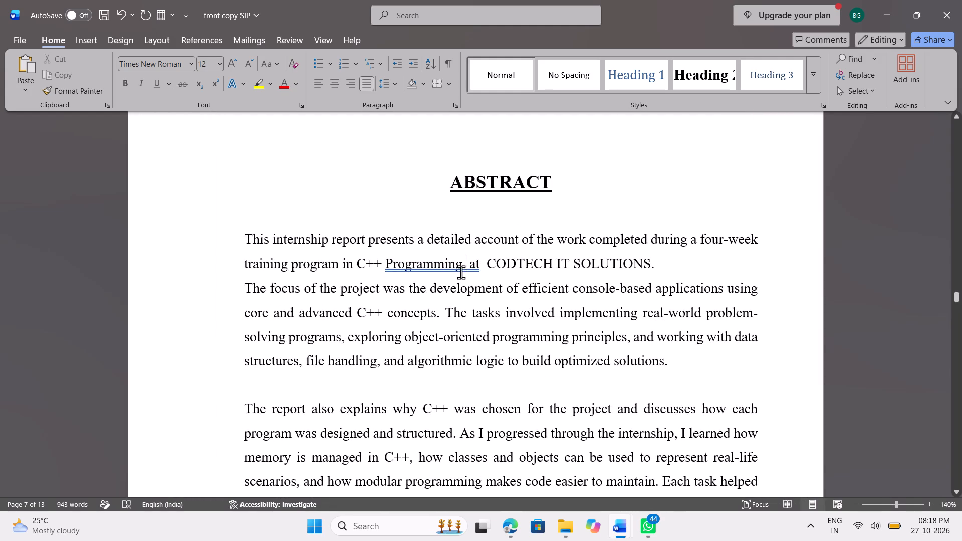
click(461, 270)
key(BackSpace)
key(BackSpace)
key(BackSpace)
key(BackSpace)
key(BackSpace)
key(BackSpace)
key(BackSpace)
key(BackSpace)
key(BackSpace)
key(BackSpace)
key(BackSpace)
key(BackSpace)
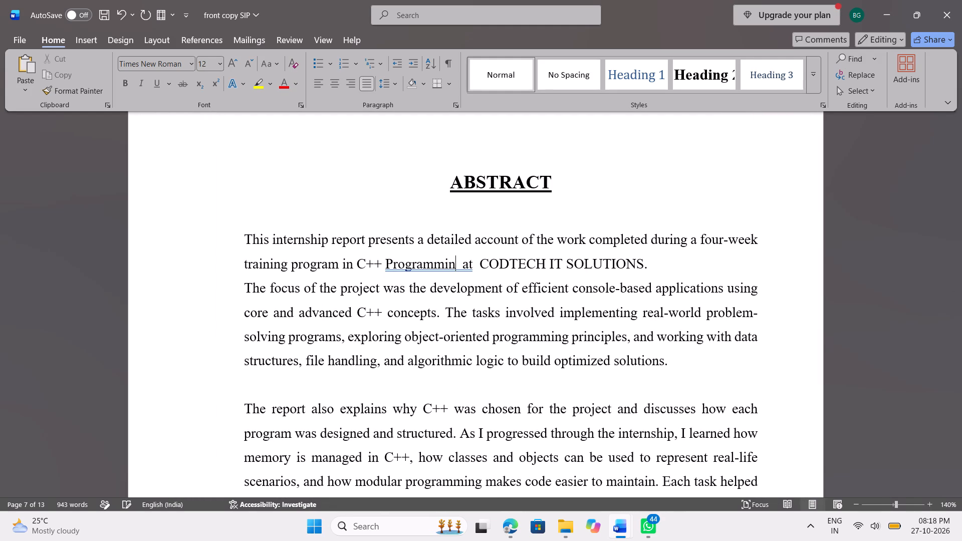
key(BackSpace)
key(BackSpace)
key(BackSpace)
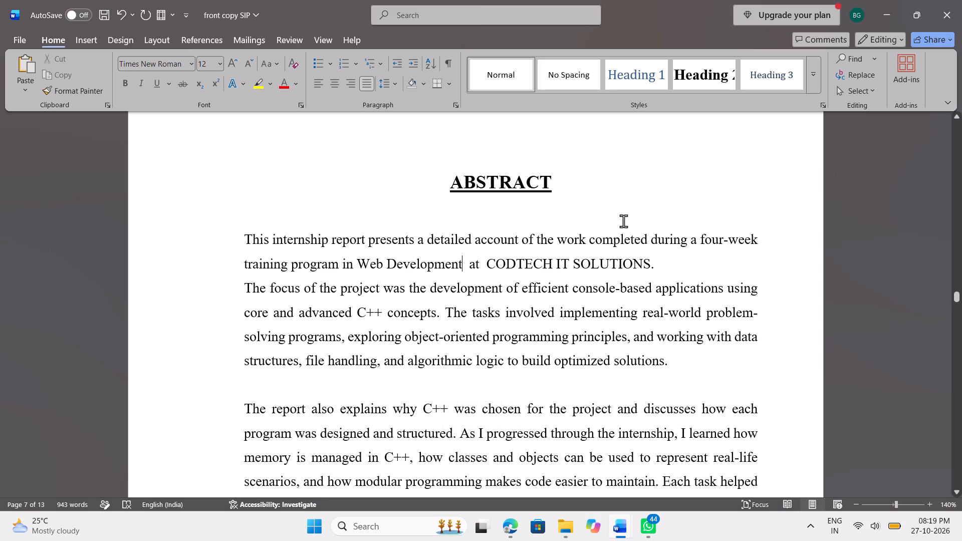
Delete the company name "CODTECH IT SOLUTIONS" from the Abstract's opening sentence, keeping the closing full stop.
click(654, 262)
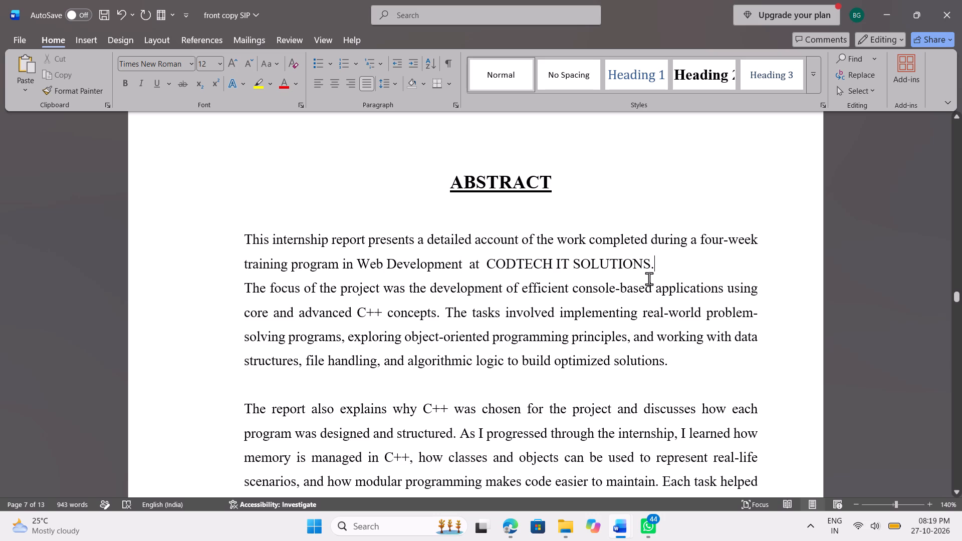
click(651, 272)
key(BackSpace)
key(BackSpace)
key(BackSpace)
key(BackSpace)
key(BackSpace)
key(BackSpace)
key(BackSpace)
key(BackSpace)
key(BackSpace)
key(BackSpace)
key(BackSpace)
key(BackSpace)
key(BackSpace)
key(BackSpace)
key(BackSpace)
key(BackSpace)
key(BackSpace)
key(BackSpace)
key(BackSpace)
key(BackSpace)
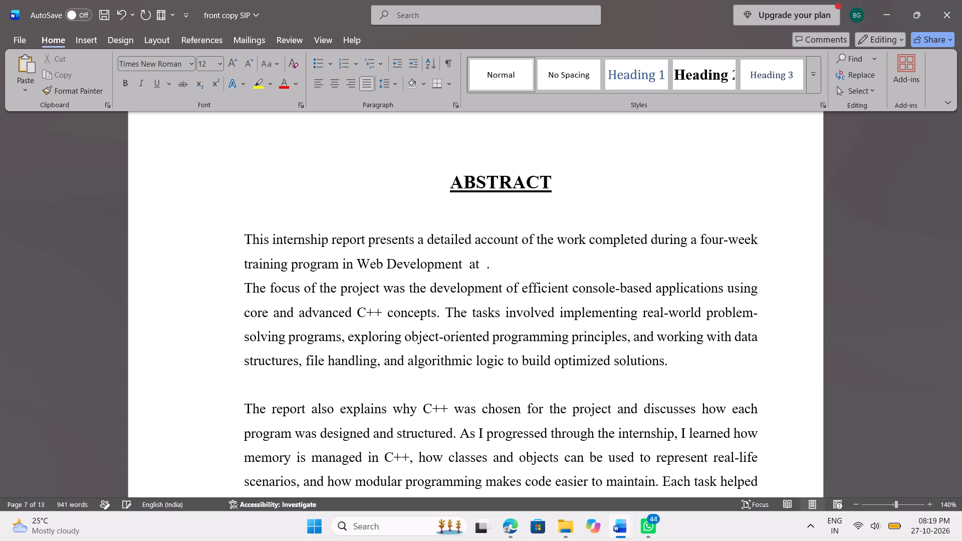
Enter "THIRANEX" as the company name before the full stop, following the spelling used in the acknowledgement.
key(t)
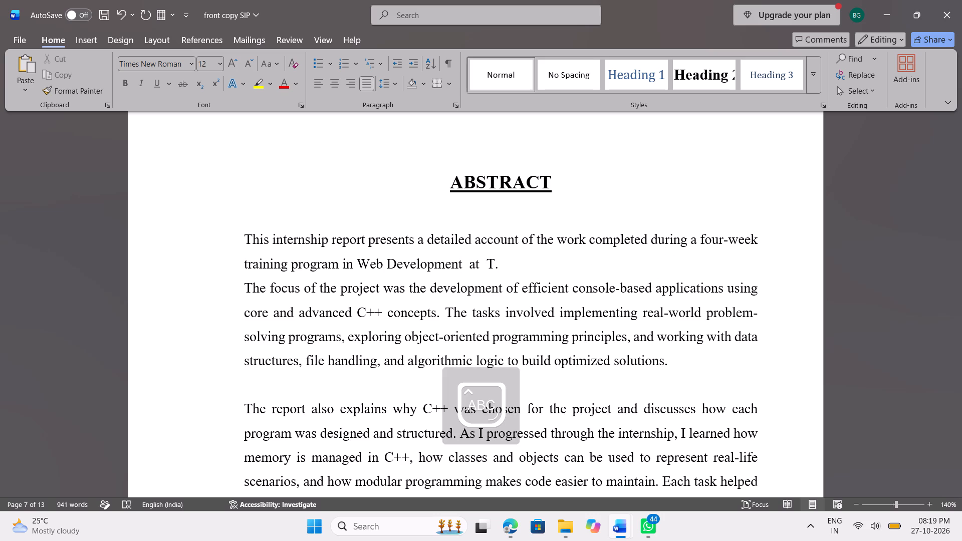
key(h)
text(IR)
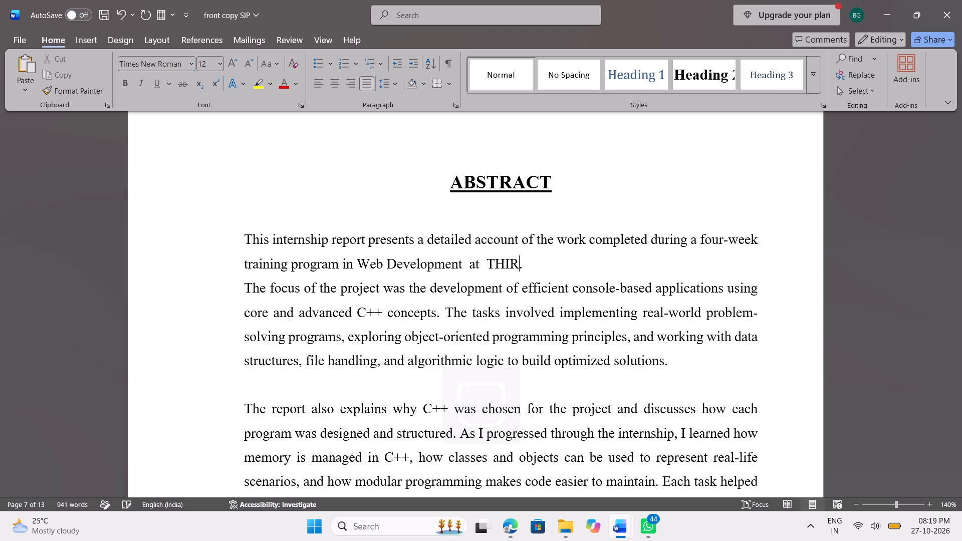
scroll(651, 272, up, 3)
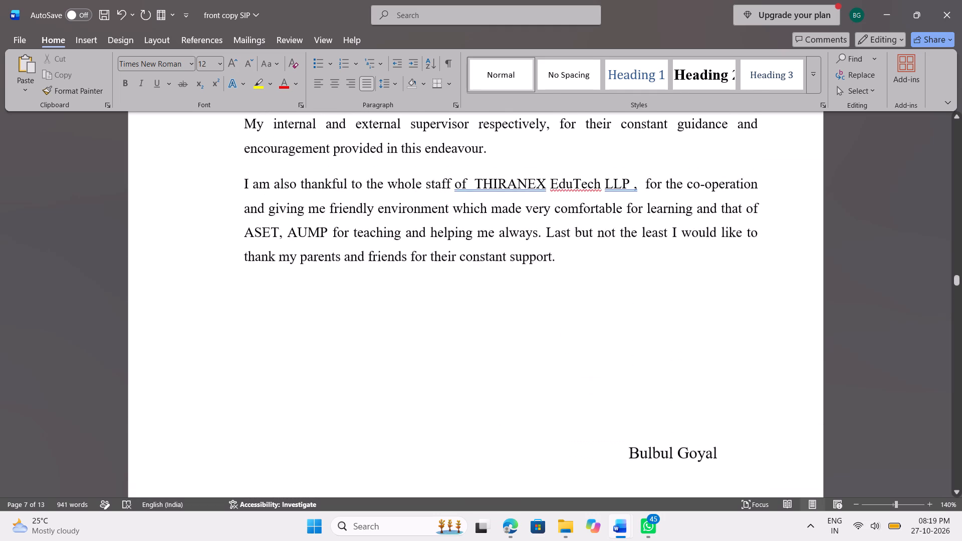
scroll(651, 272, down, 2)
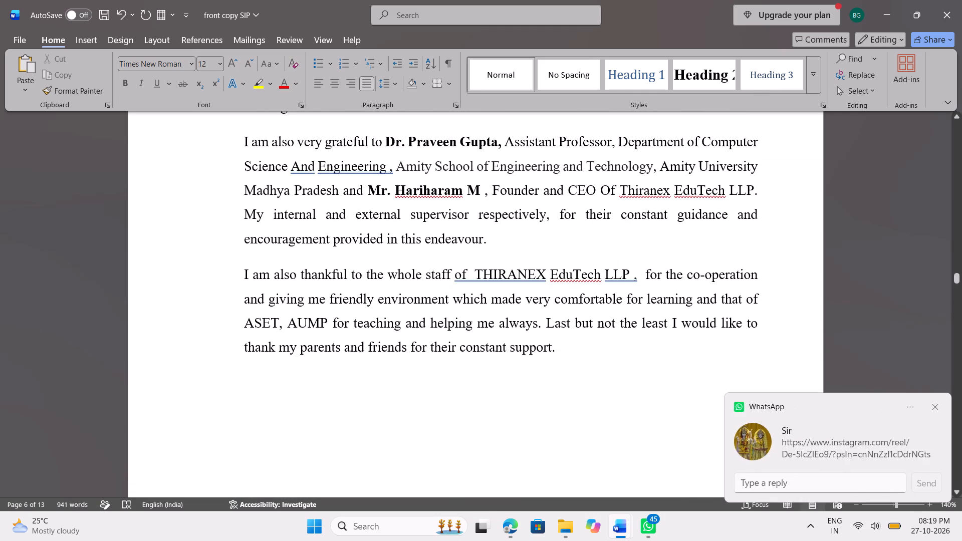
scroll(651, 272, down, 1)
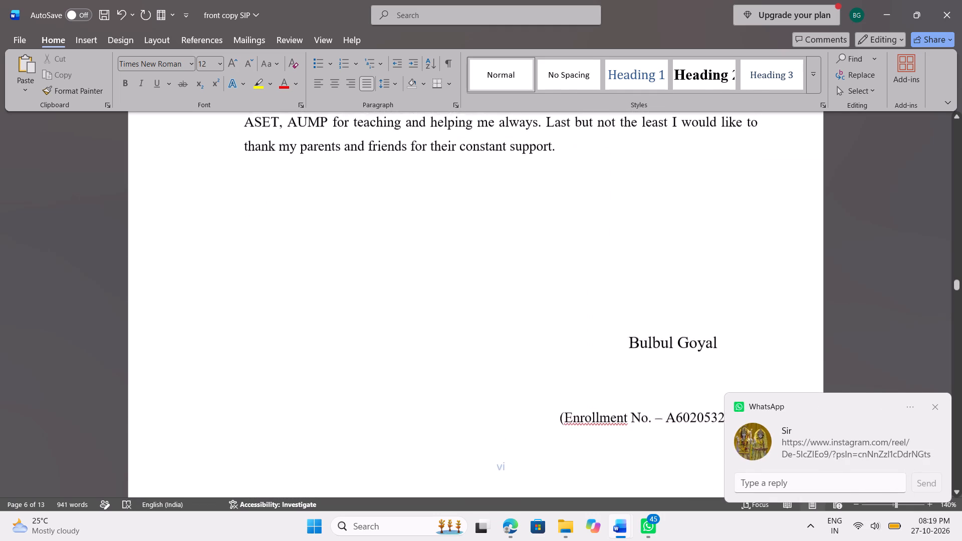
scroll(651, 272, down, 1)
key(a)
scroll(651, 272, down, 1)
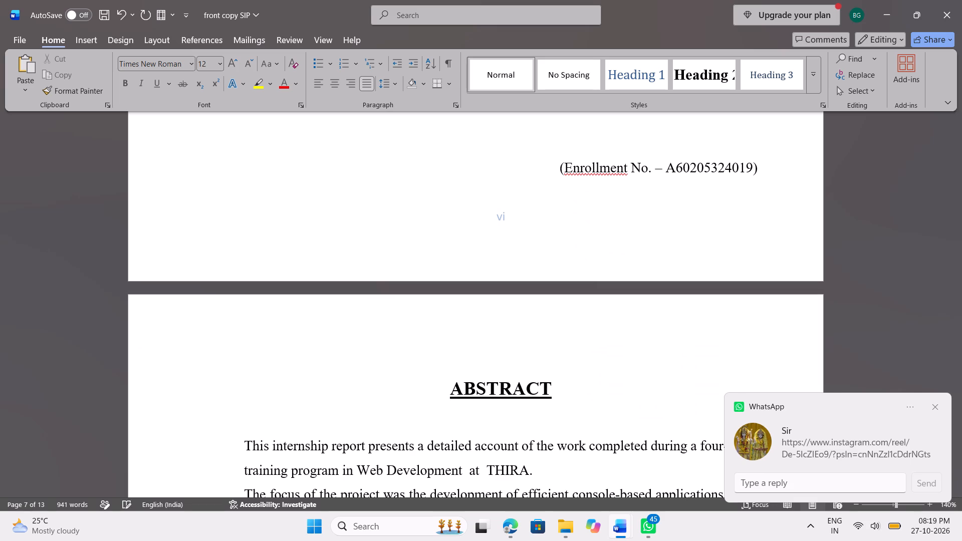
scroll(651, 272, down, 1)
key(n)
scroll(651, 272, up, 1)
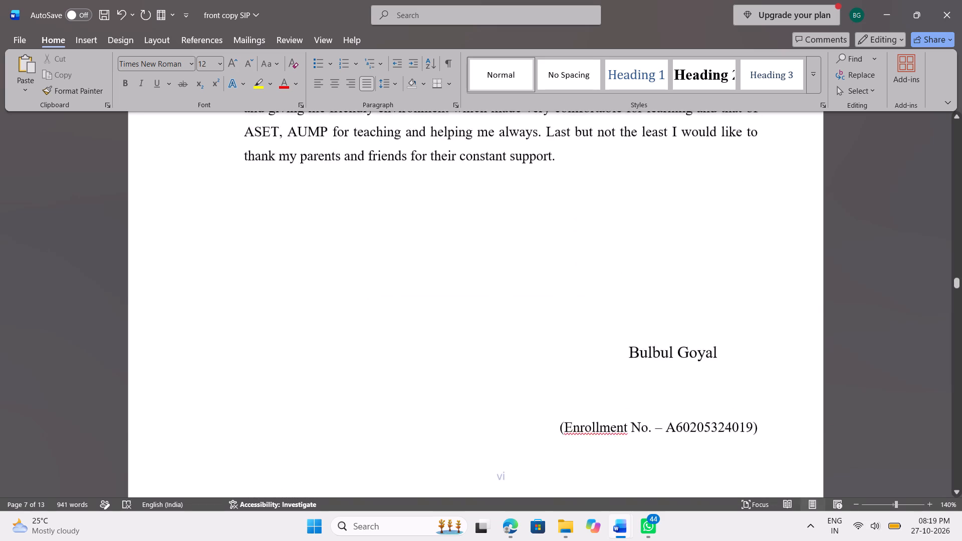
scroll(651, 272, up, 1)
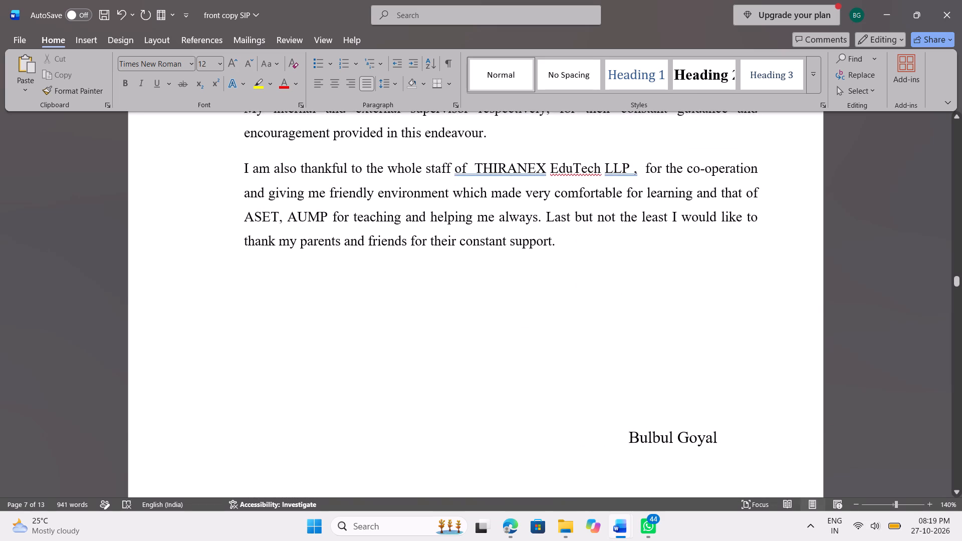
scroll(651, 272, up, 1)
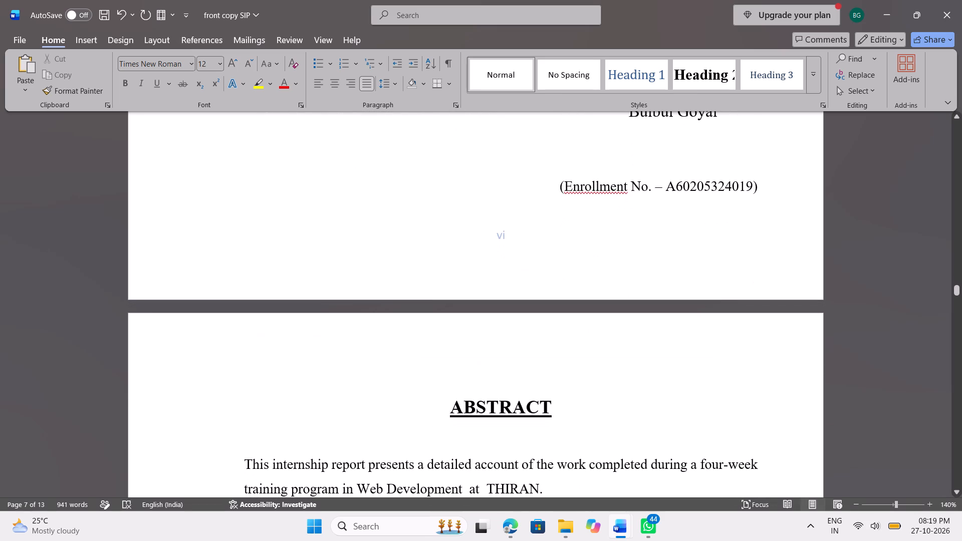
scroll(651, 272, up, 2)
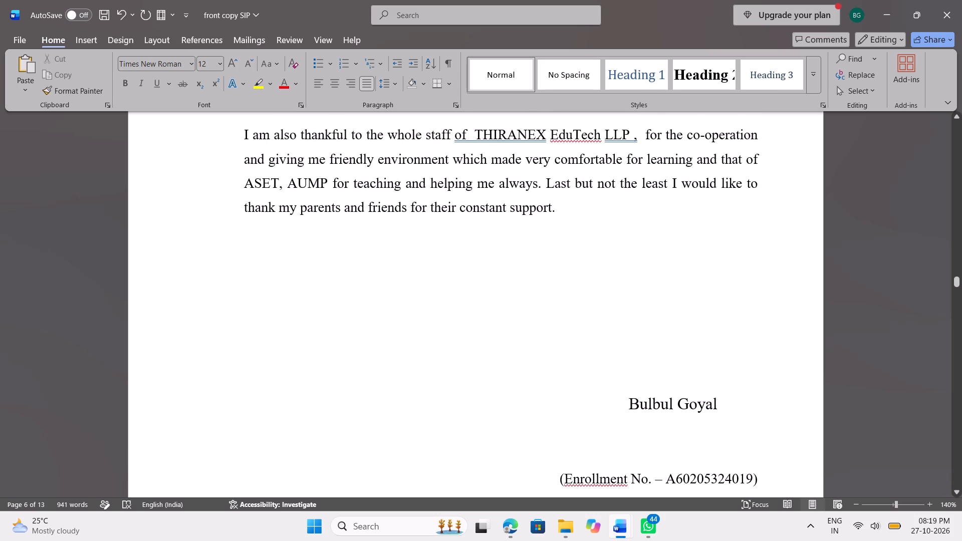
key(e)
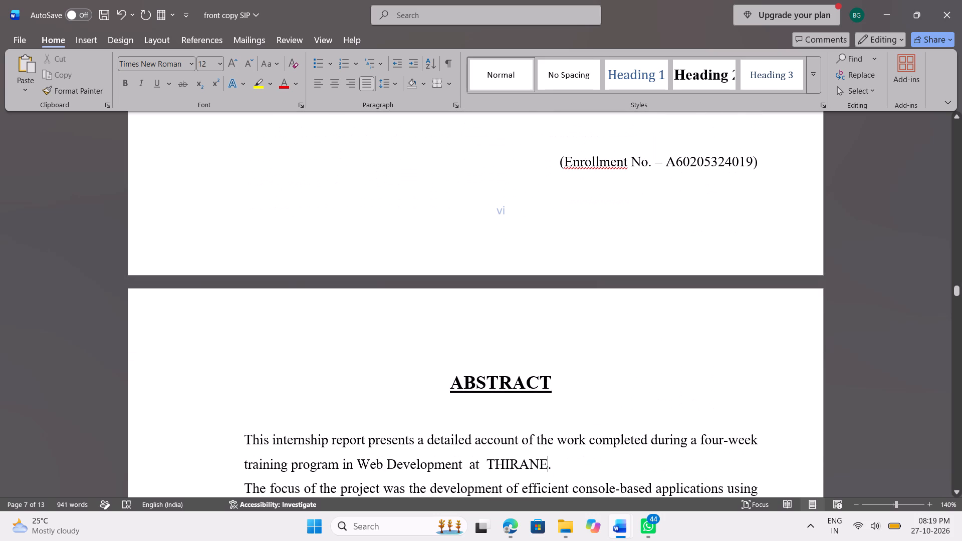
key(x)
scroll(651, 272, down, 1)
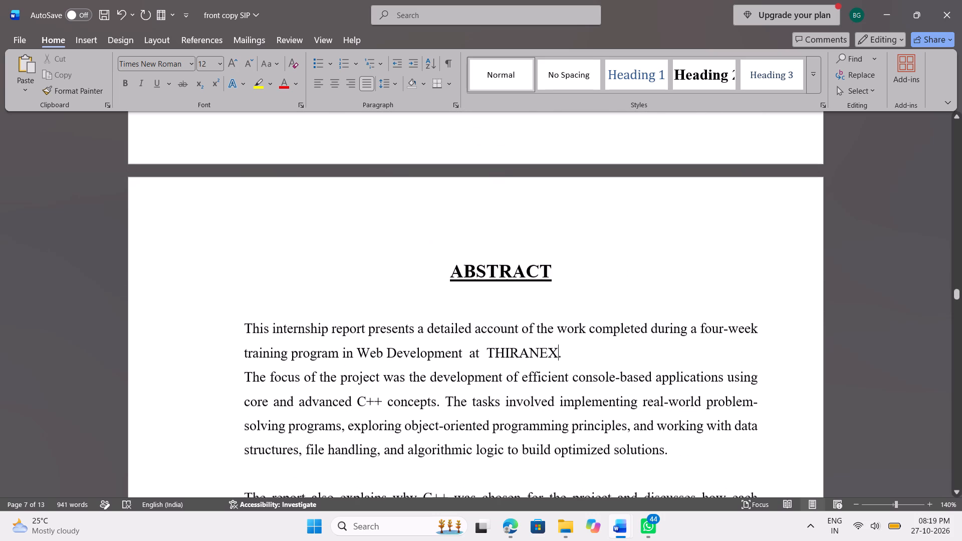
Extend the company name after "THIRANEX" in the Abstract's opening sentence with "EduTech LLP".
key(space)
key(e)
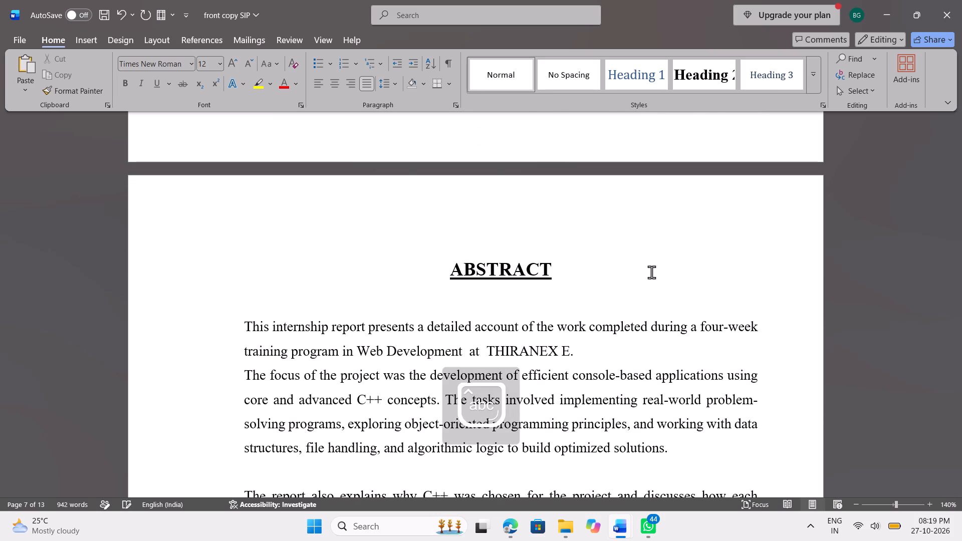
text(du)
text(ech)
key(space)
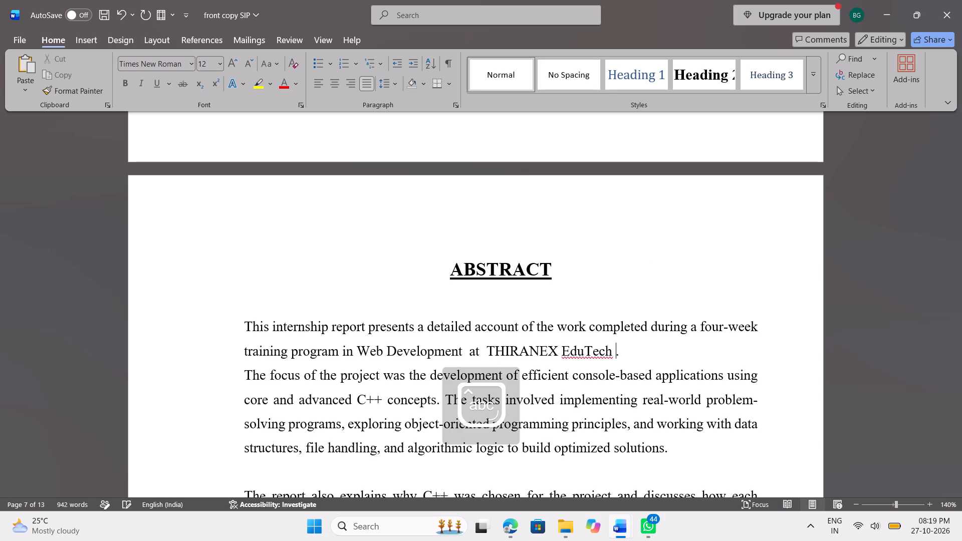
text(LLP)
scroll(651, 272, down, 1)
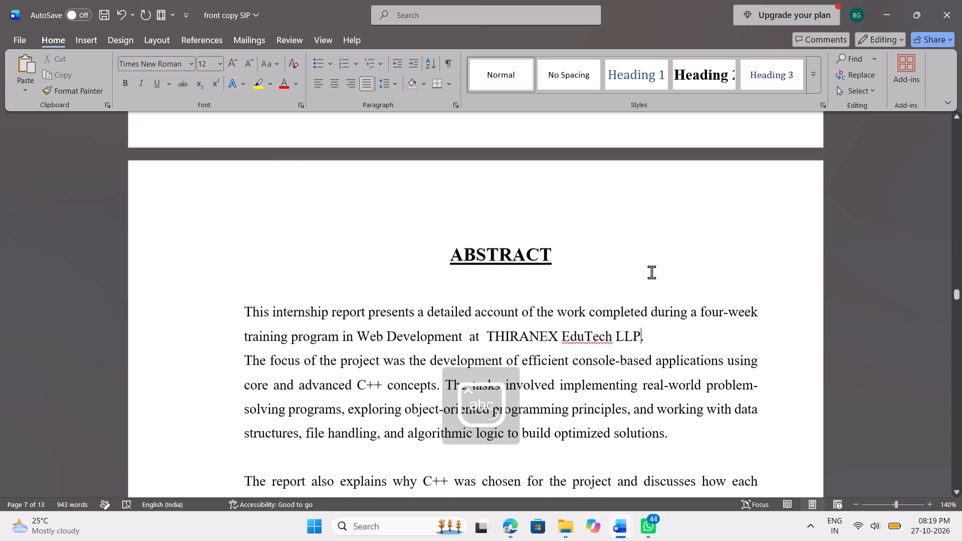
scroll(651, 272, down, 1)
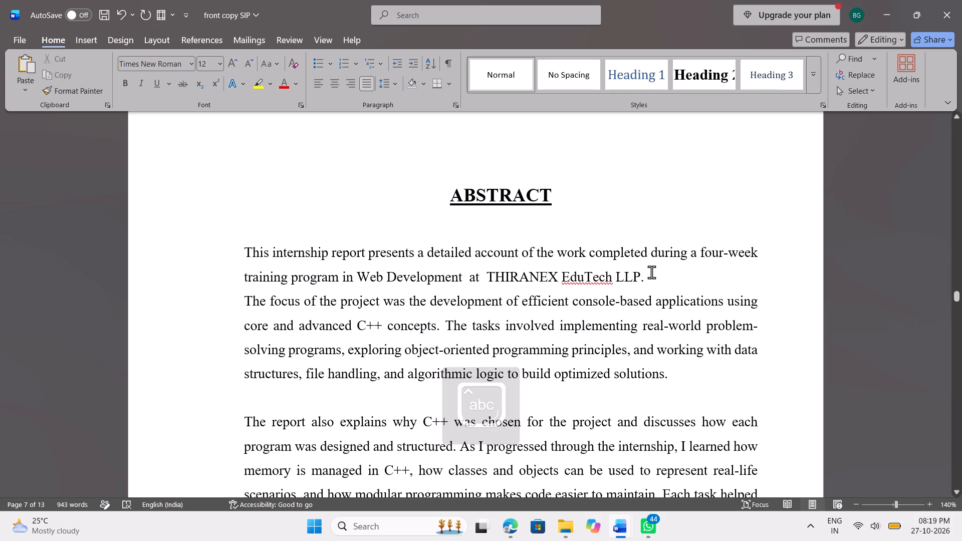
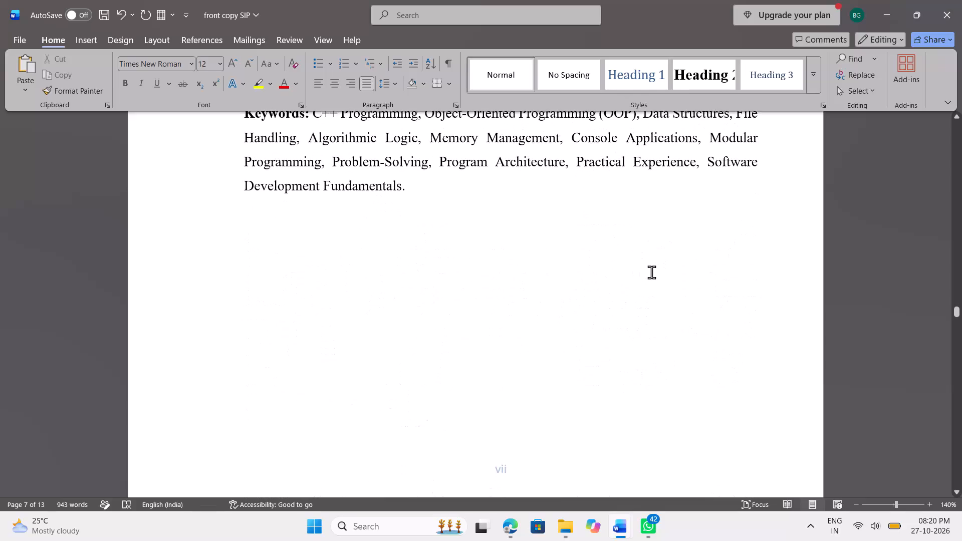
Insert "and Java" after "C++" in the Abstract sentence about core and advanced concepts.
scroll(651, 272, up, 1)
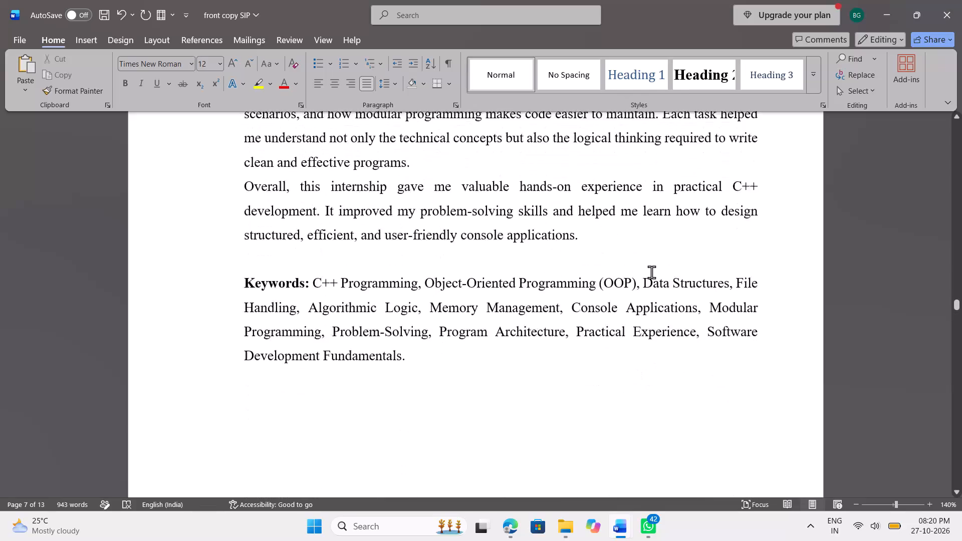
scroll(651, 272, up, 1)
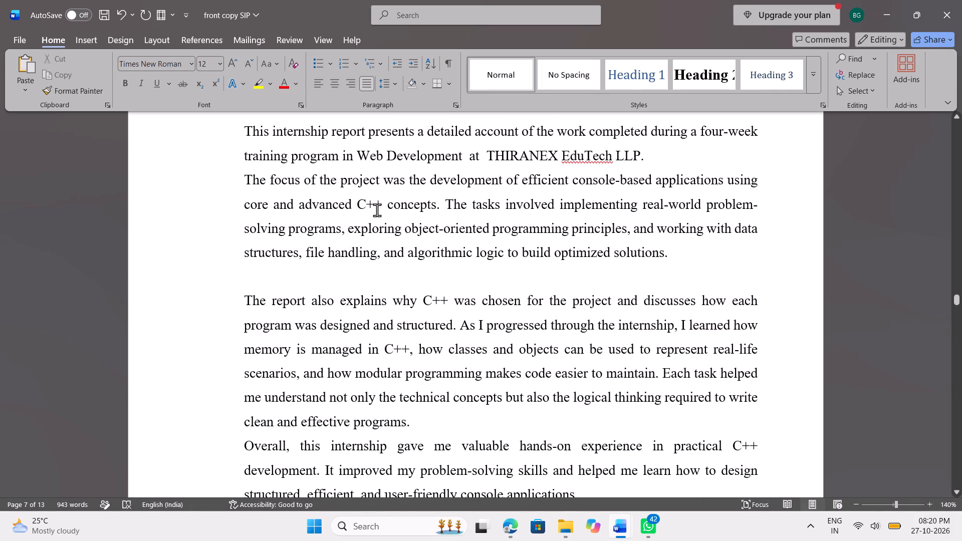
click(389, 202)
key(space)
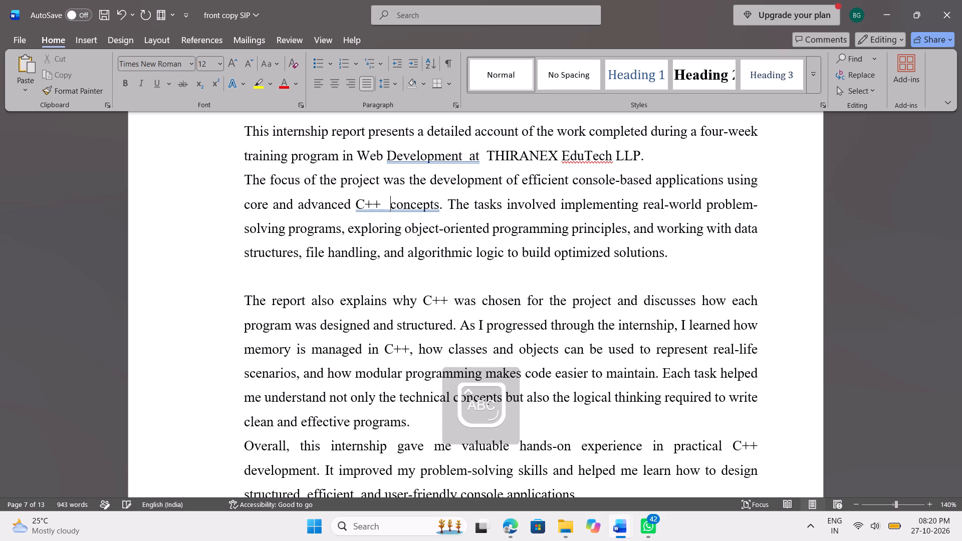
text(and)
key(space)
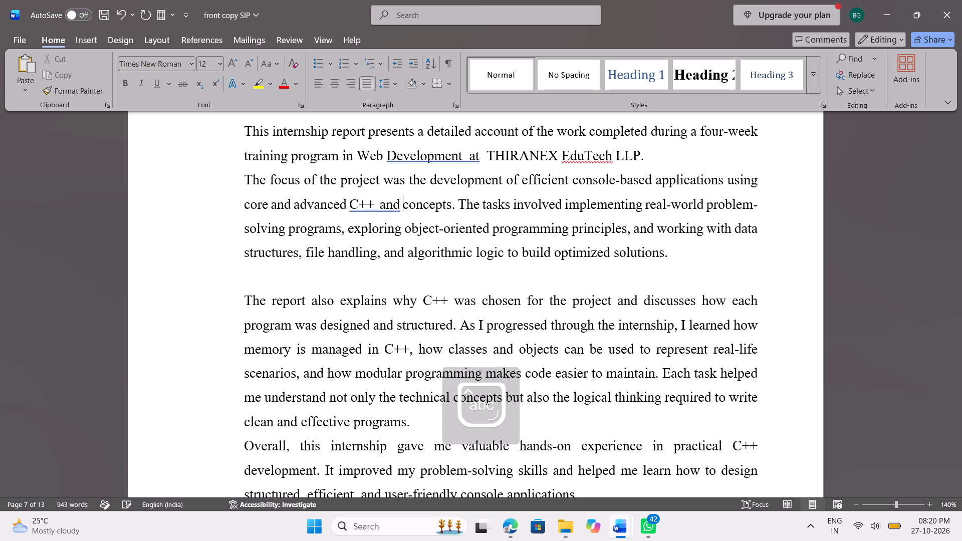
text(ava)
key(space)
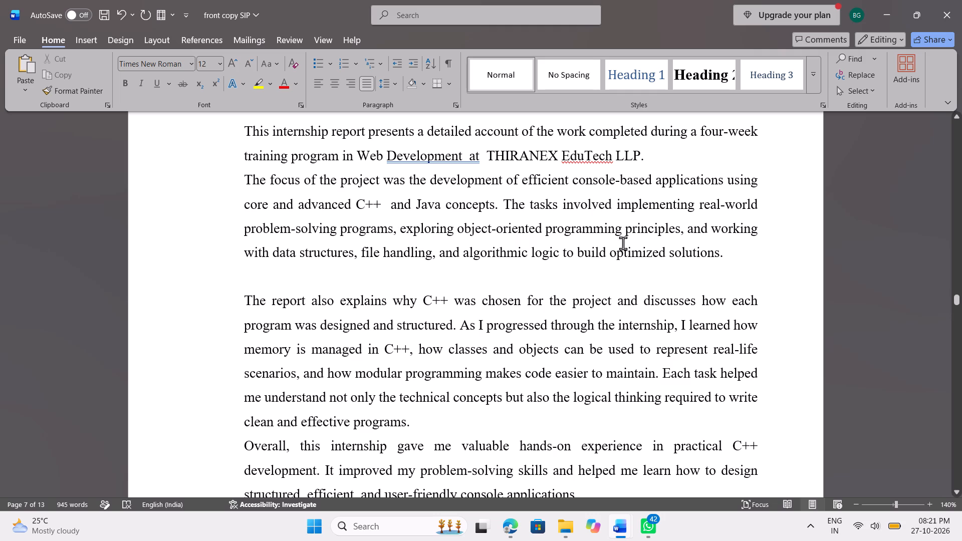
Replace "C++" with "Web Development" in the Abstract sentence explaining why it was chosen for the project.
scroll(584, 246, down, 1)
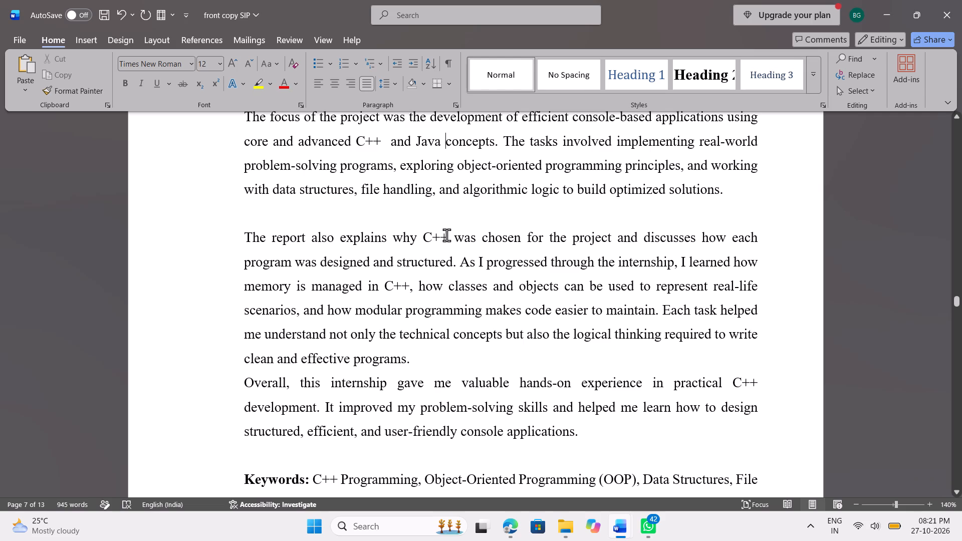
click(446, 235)
key(BackSpace)
key(BackSpace)
key(BackSpace)
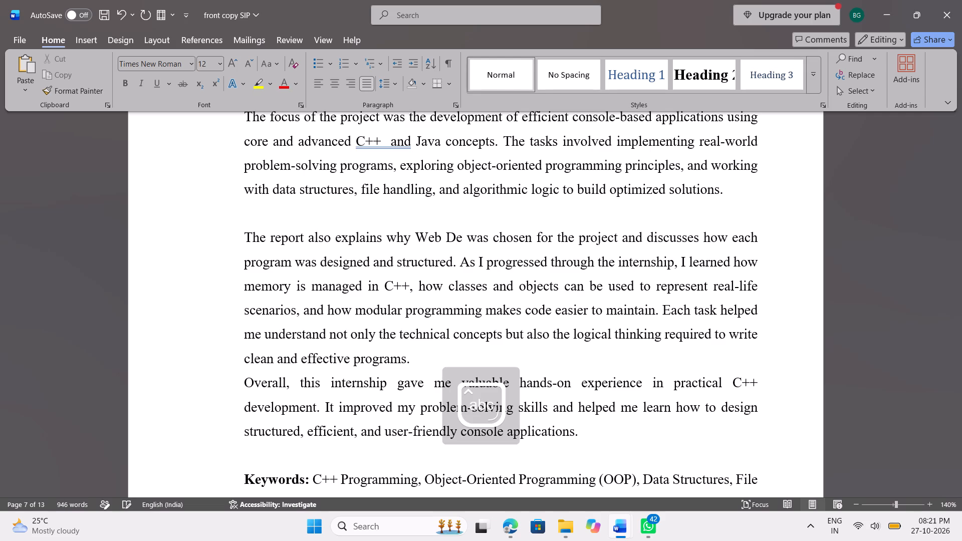
text(velopment)
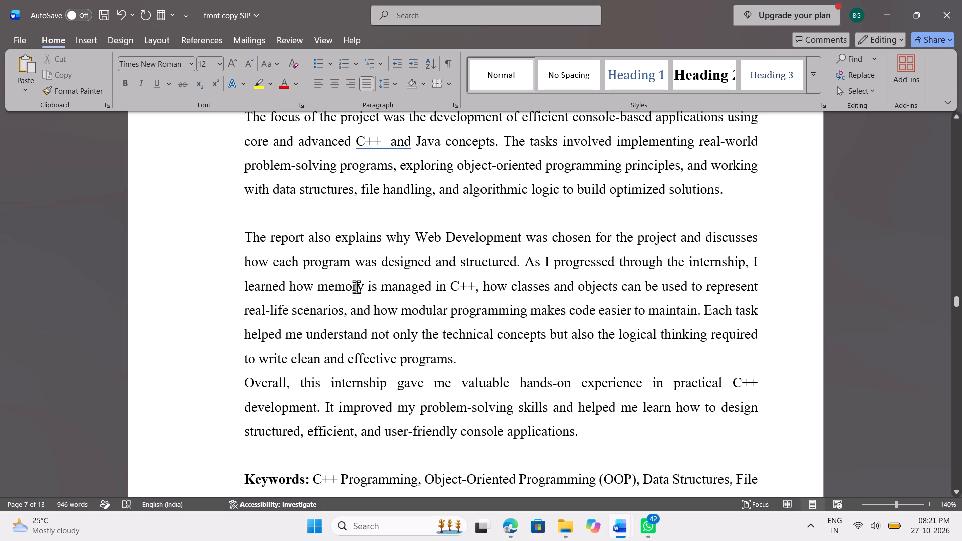
Replace "C++" with "Application" in the Abstract phrase about learning how memory is managed.
click(471, 290)
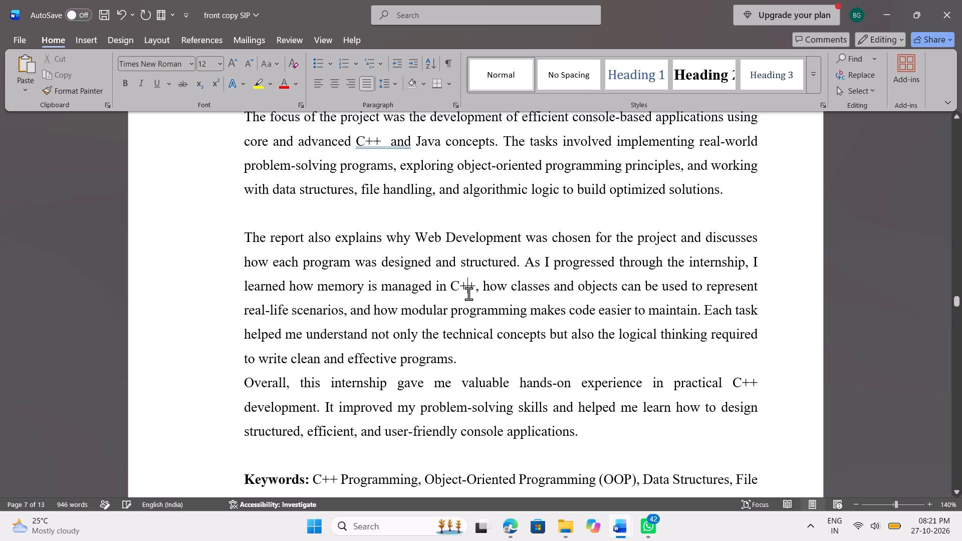
click(477, 294)
key(BackSpace)
key(BackSpace)
key(BackSpace)
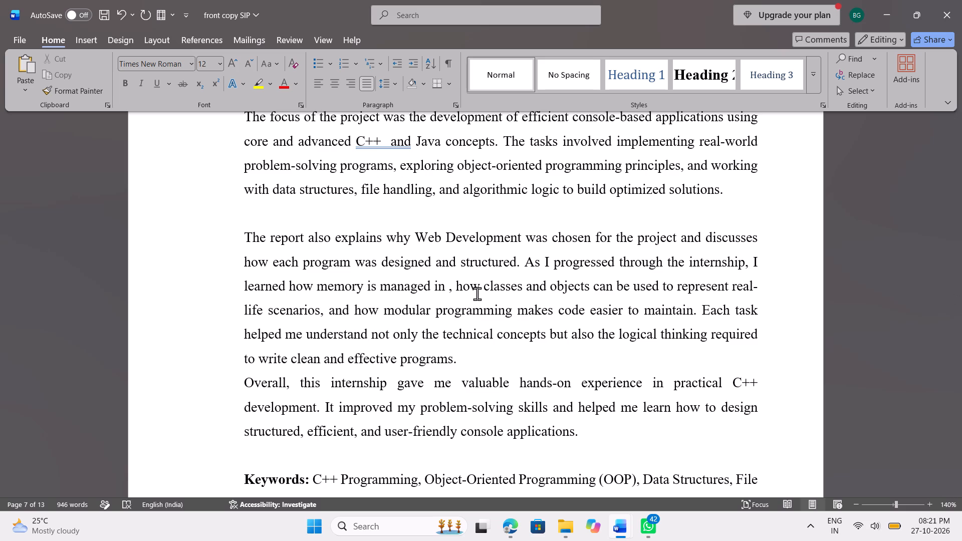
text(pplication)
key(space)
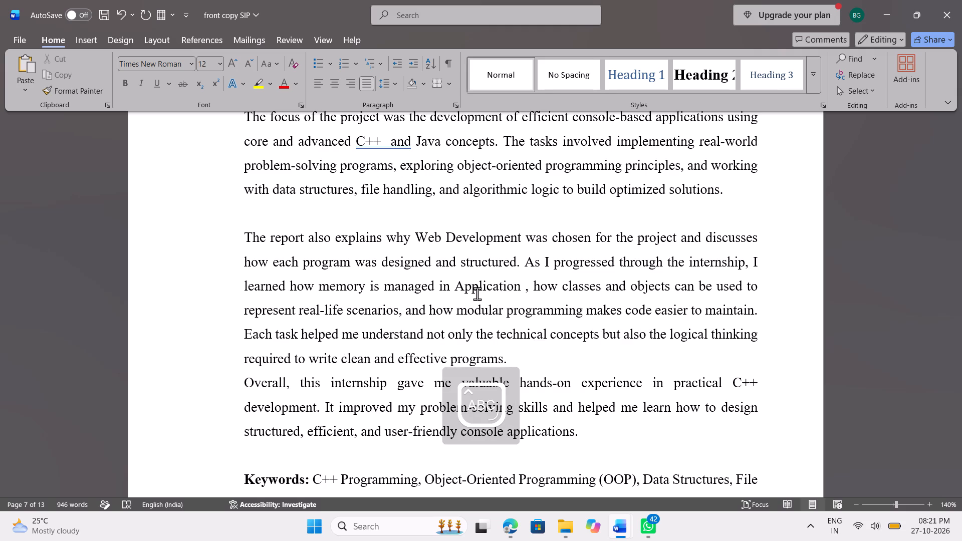
Complete the wording "Application Develoment" in the Abstract phrase about learning how memory is managed.
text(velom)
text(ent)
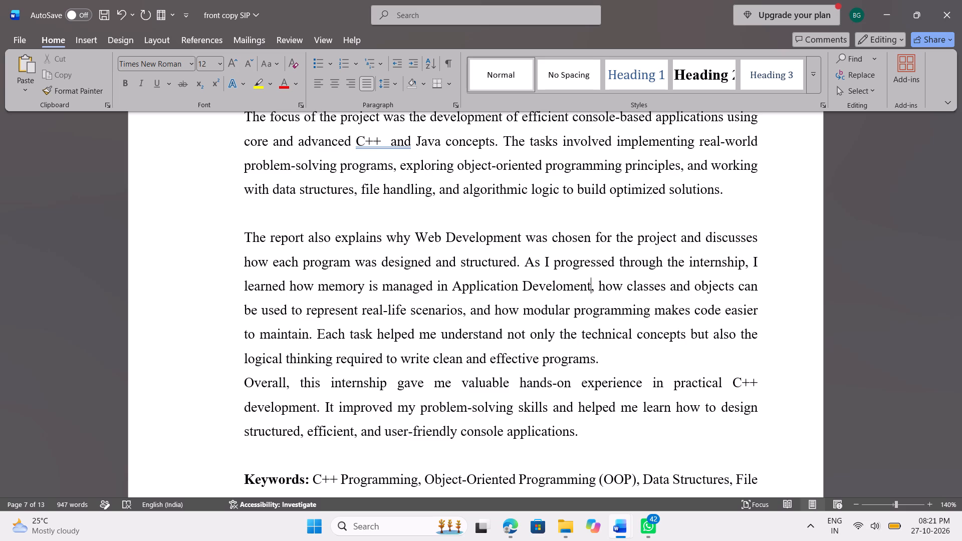
Replace "C++" with "Web" before "development" in the Abstract's closing paragraph about hands-on experience.
scroll(477, 294, down, 1)
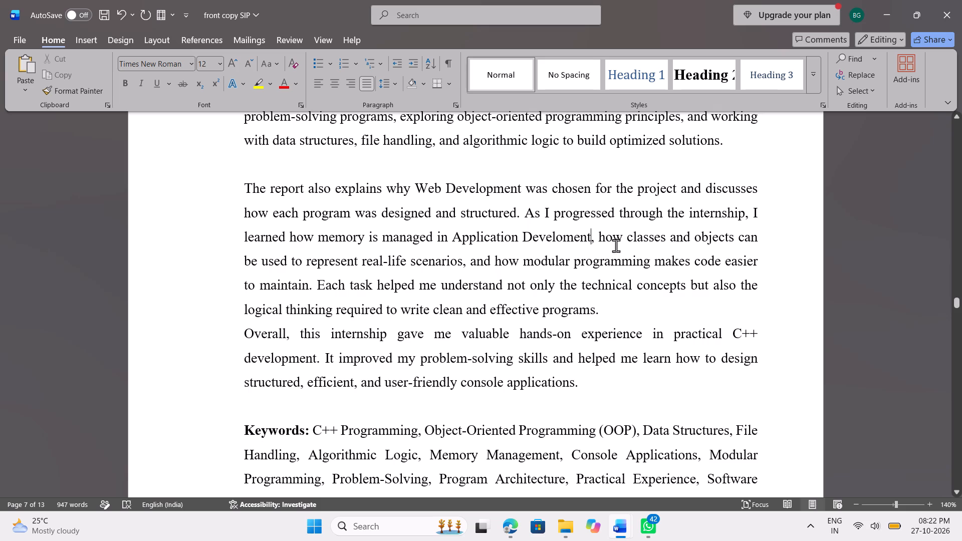
click(760, 335)
key(BackSpace)
key(BackSpace)
key(BackSpace)
key(BackSpace)
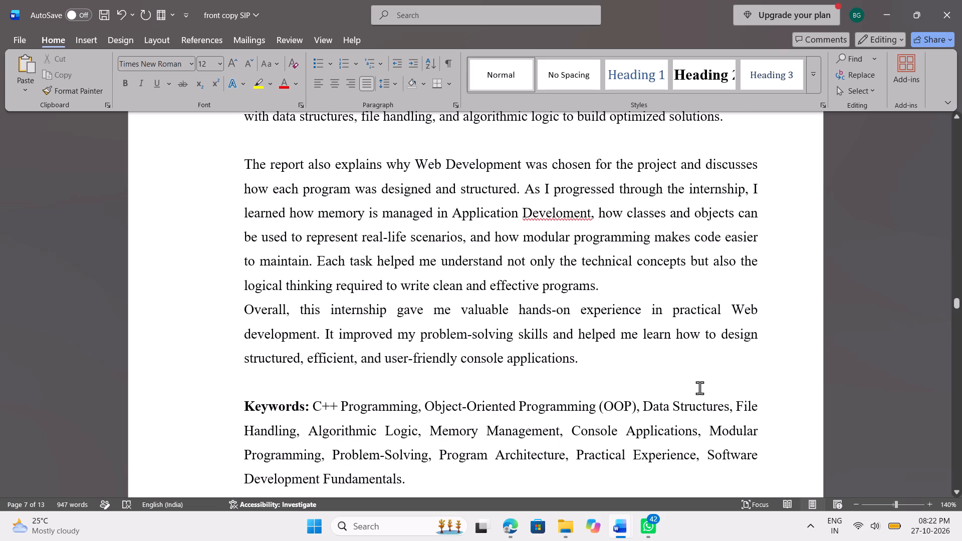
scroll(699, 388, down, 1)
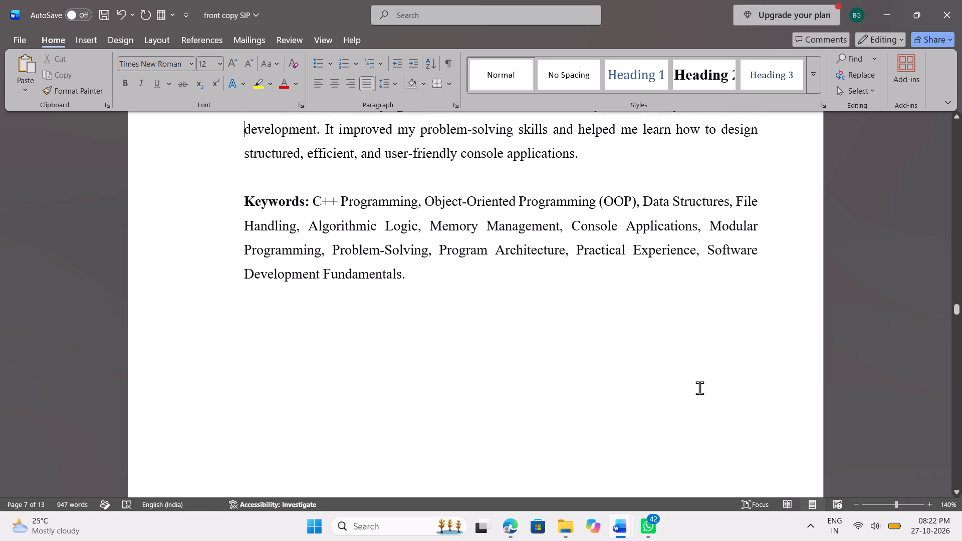
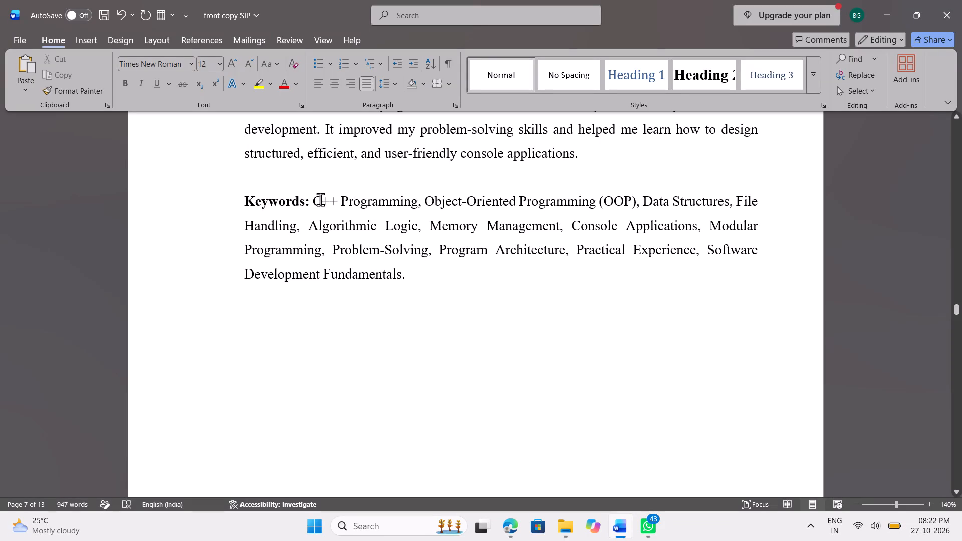
Replace the Abstract's whole C++ keyword list with the copied web development list, running from "Web Development, Website Designing, HTML" to "Web Development Fundamentals.".
drag(314, 199, 361, 237)
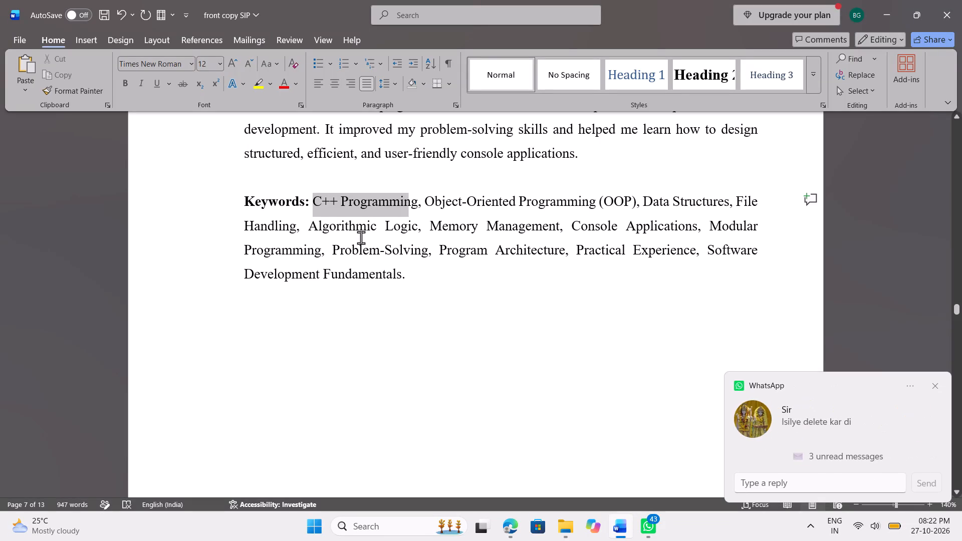
drag(361, 237, 408, 274)
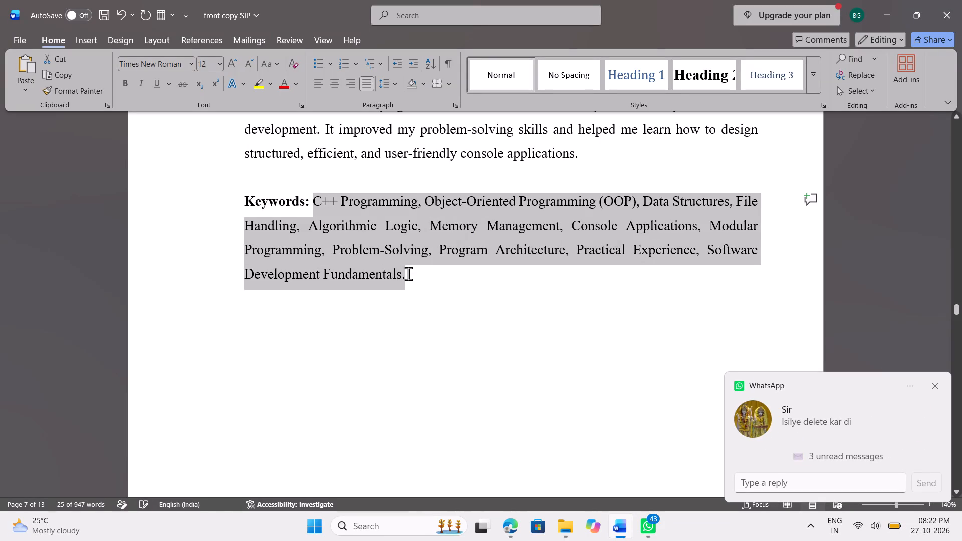
key(ctrl+v)
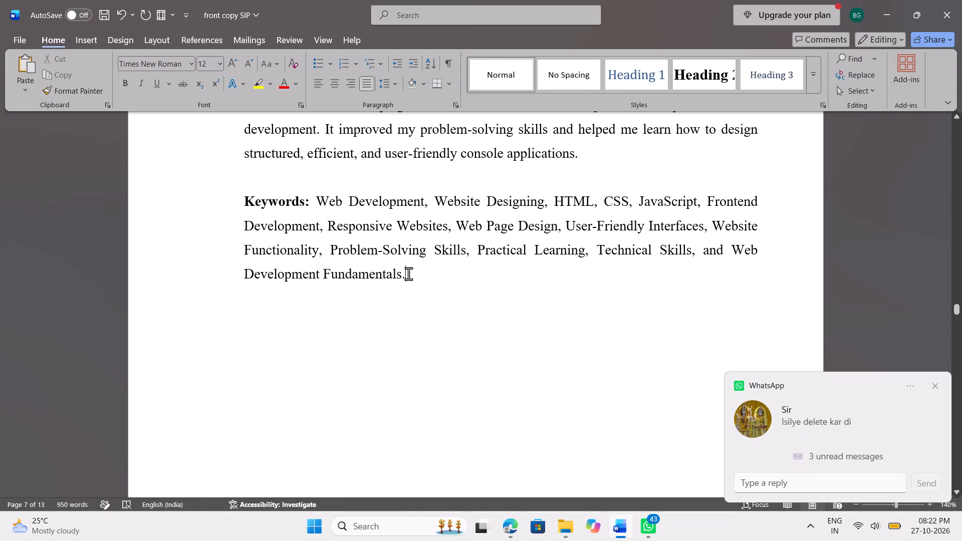
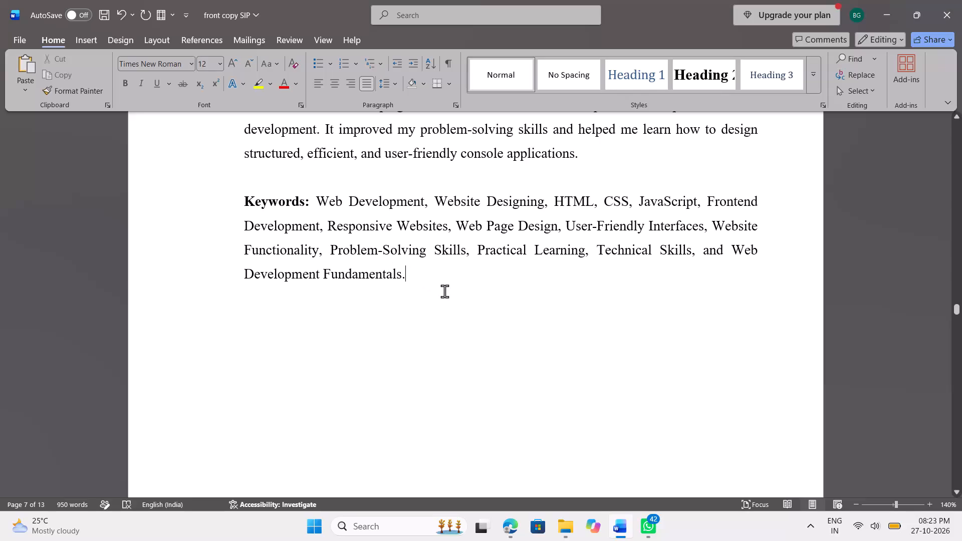
Check the front copy SIP file in the Downloads folder, return to the open report, and save it.
scroll(444, 291, down, 1)
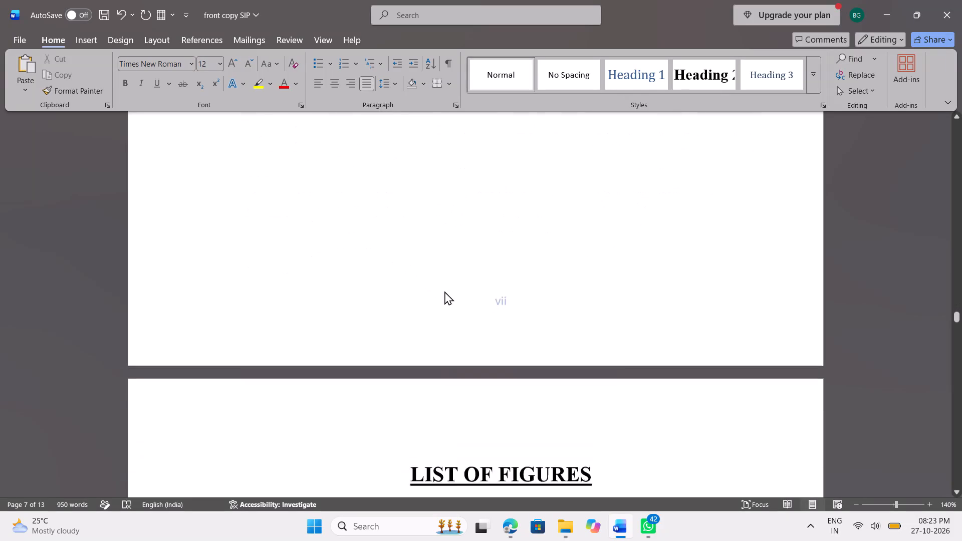
scroll(444, 291, down, 1)
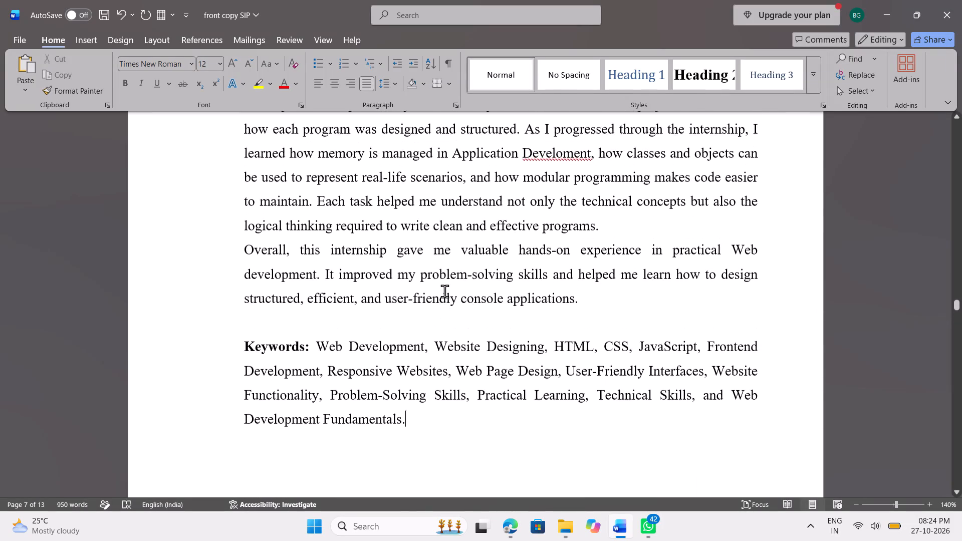
scroll(444, 291, down, 2)
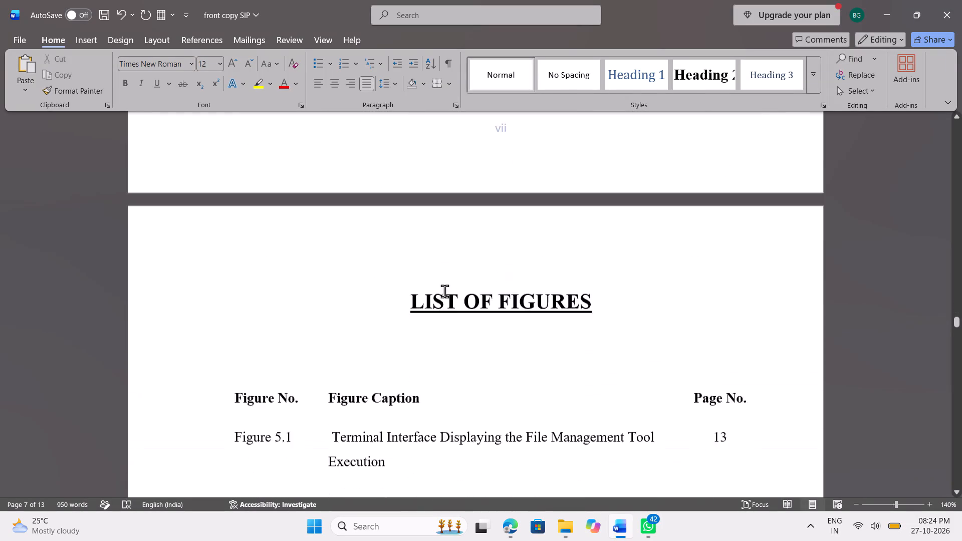
scroll(444, 291, down, 1)
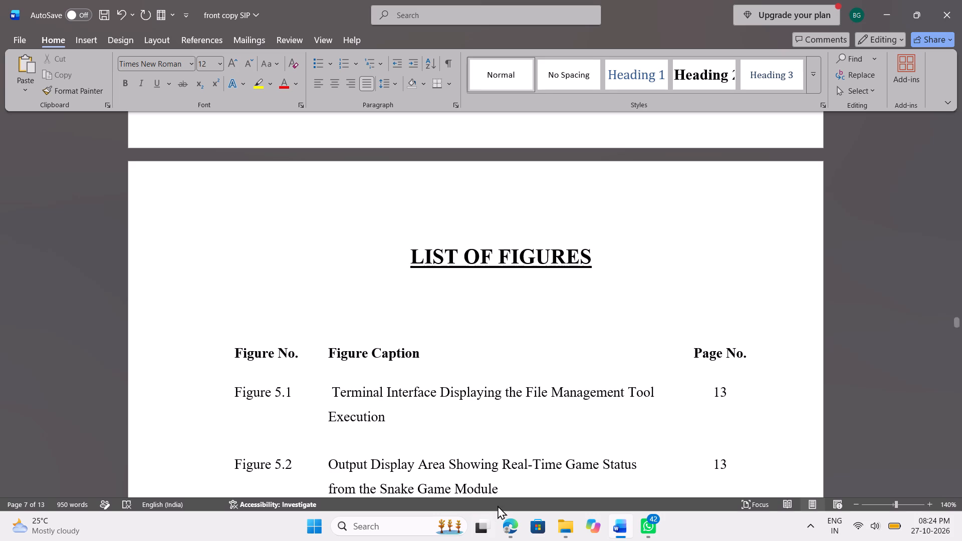
click(564, 517)
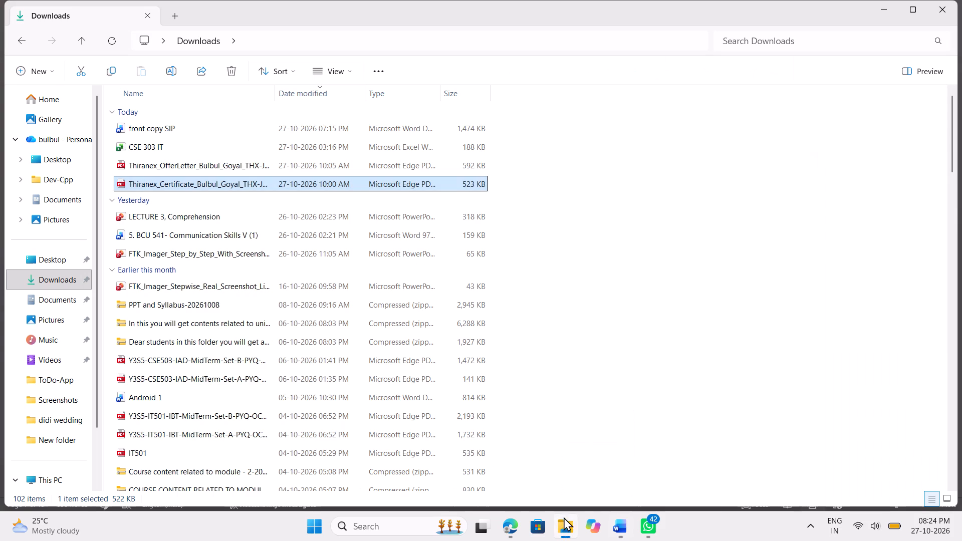
double_click(176, 128)
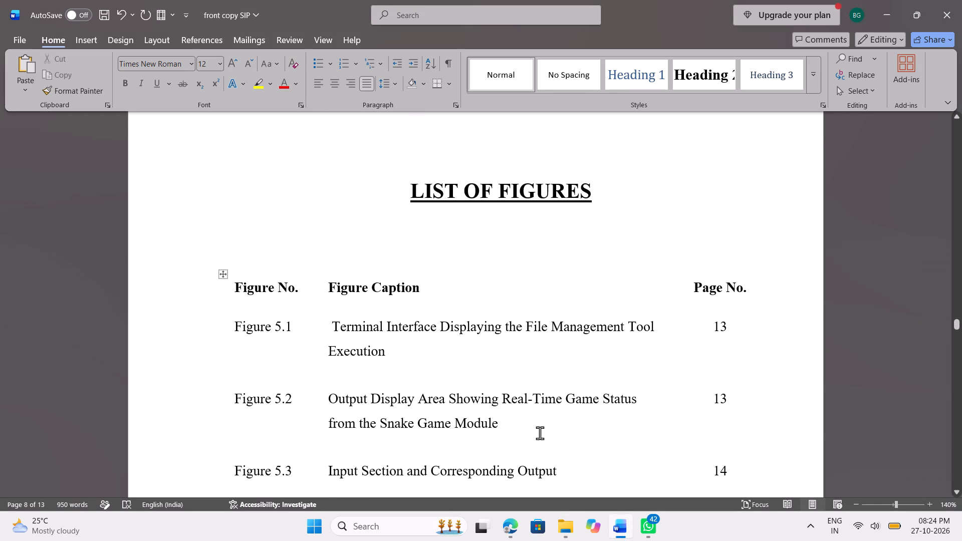
key(ctrl+s)
key(ctrl+s)
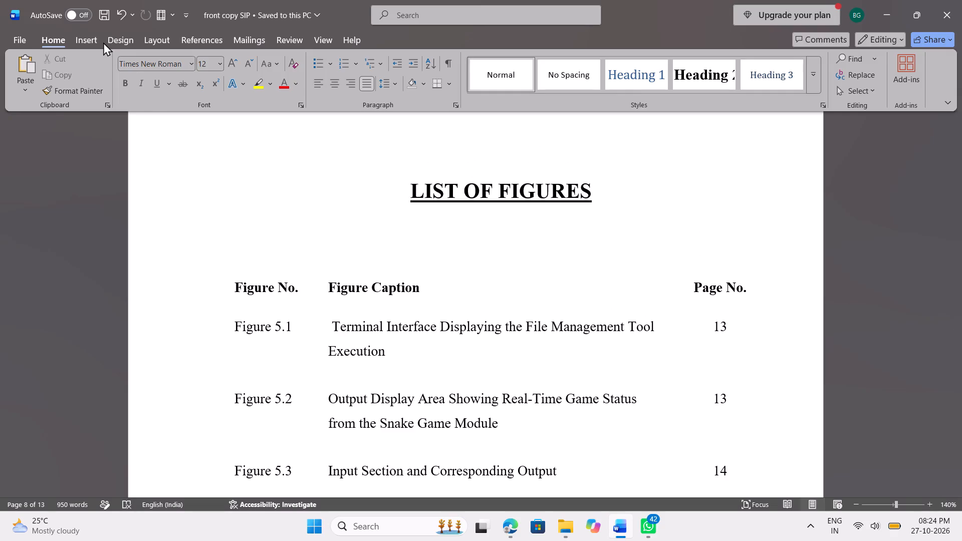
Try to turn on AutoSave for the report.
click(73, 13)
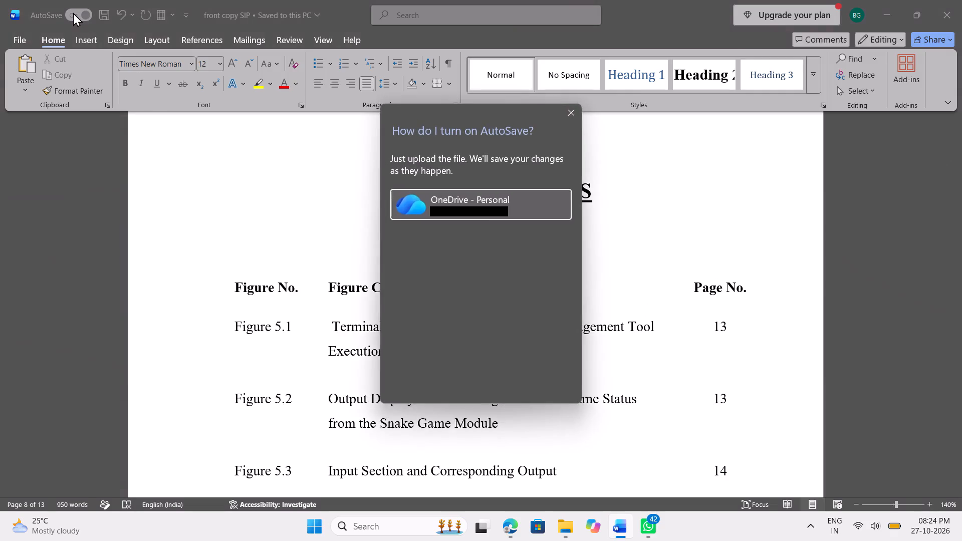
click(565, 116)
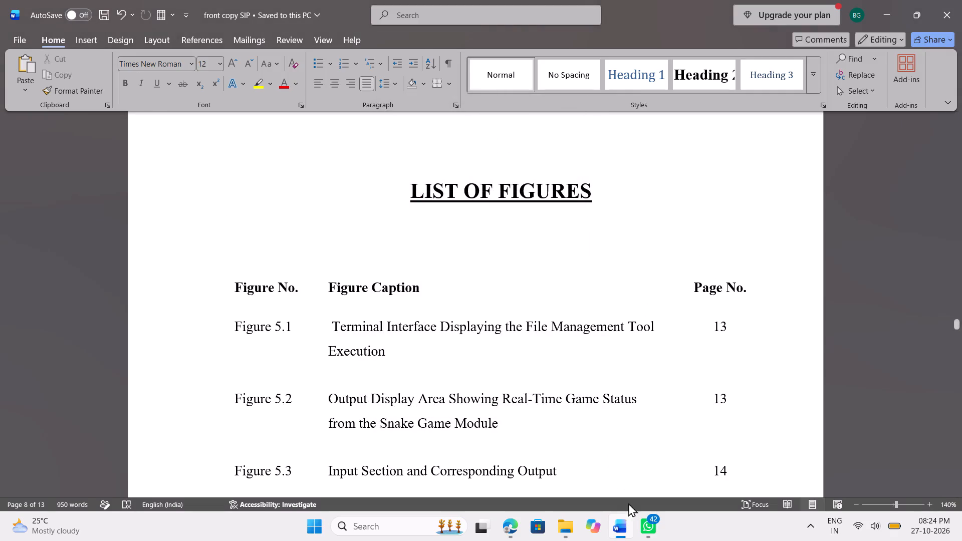
Switch to File Explorer, refresh the Downloads folder to check the saved front copy SIP file, and return to Word.
click(547, 479)
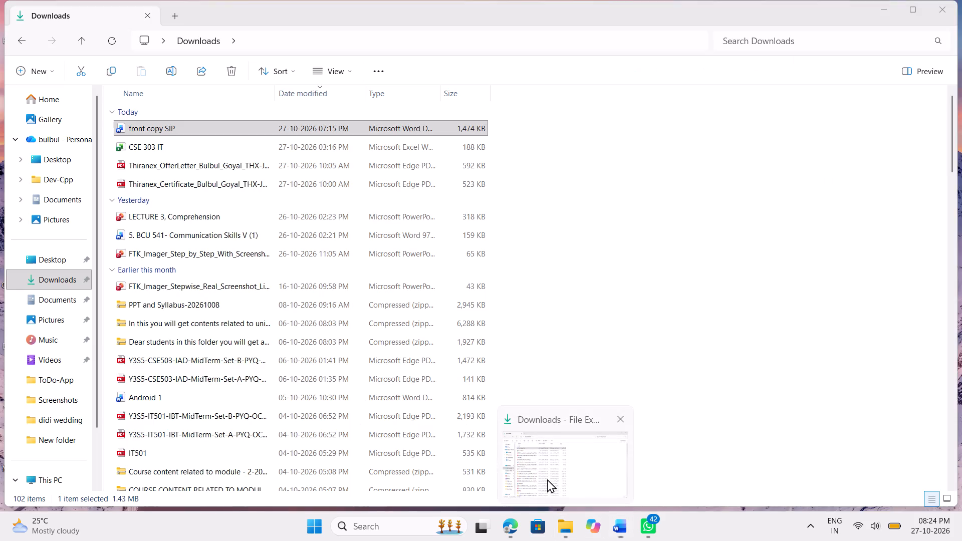
scroll(451, 330, up, 3)
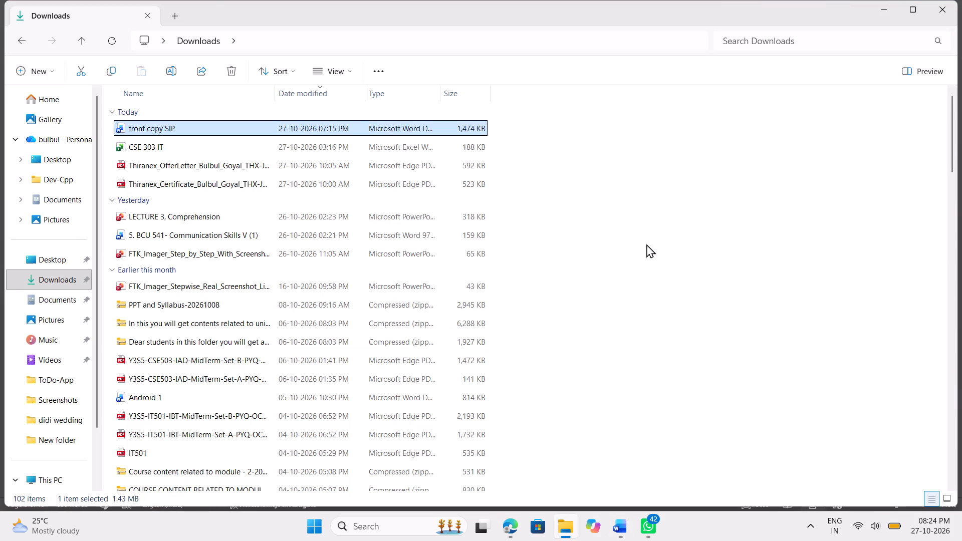
click(113, 36)
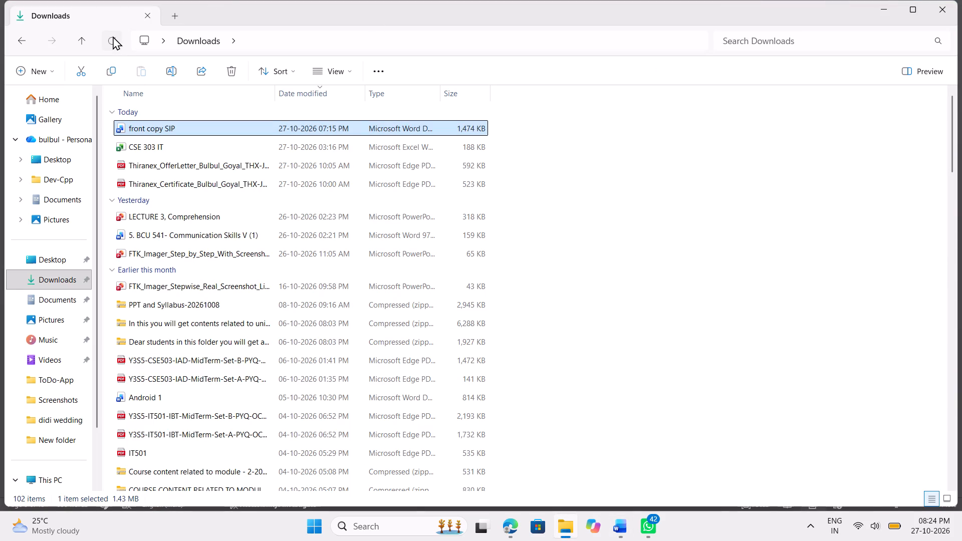
double_click(113, 36)
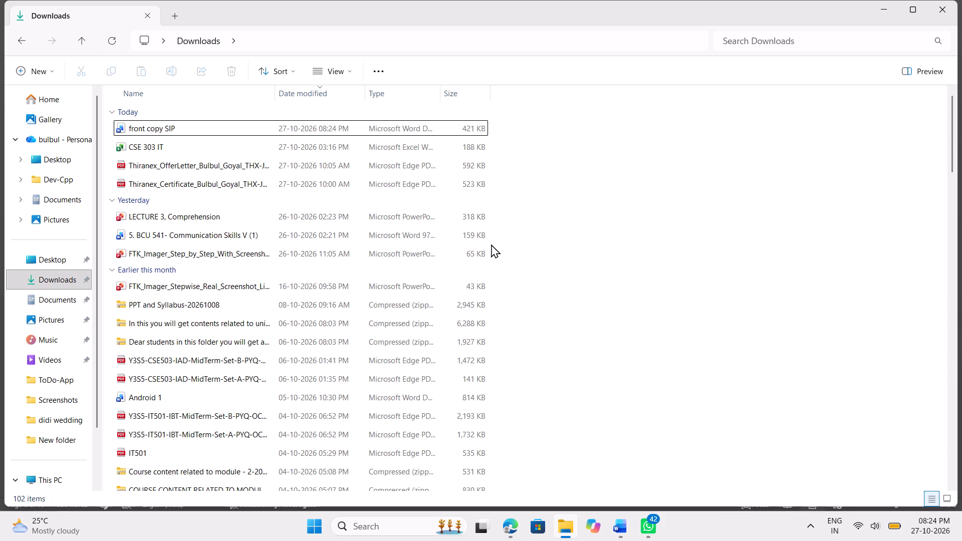
click(615, 196)
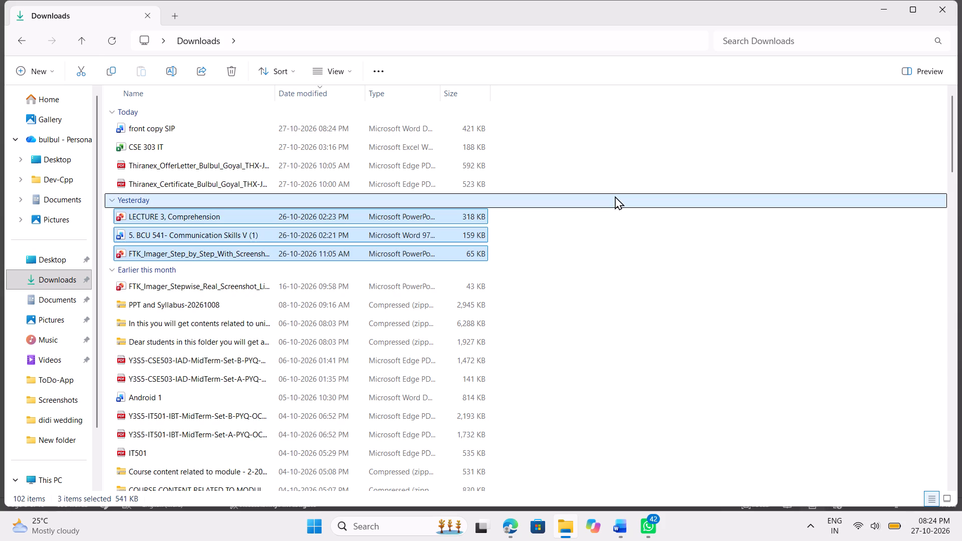
click(708, 338)
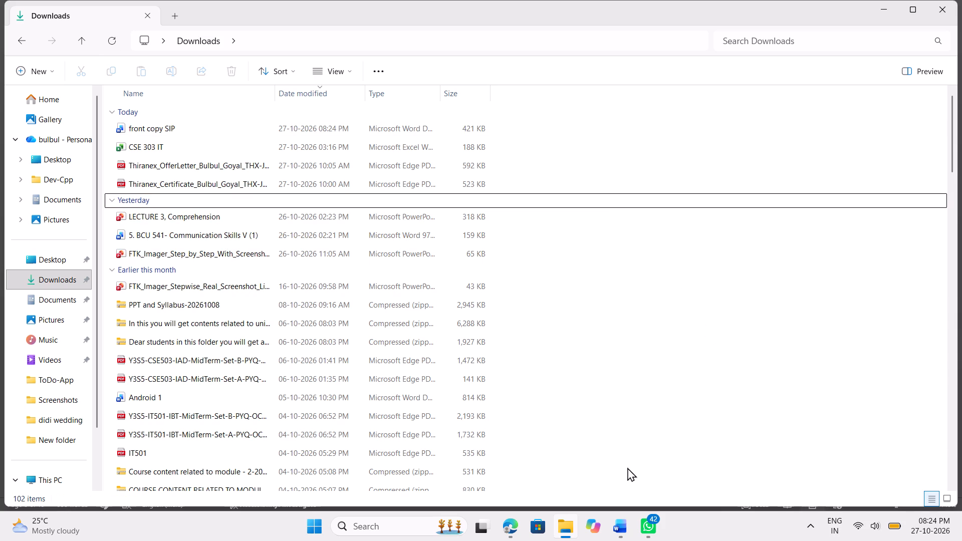
click(575, 474)
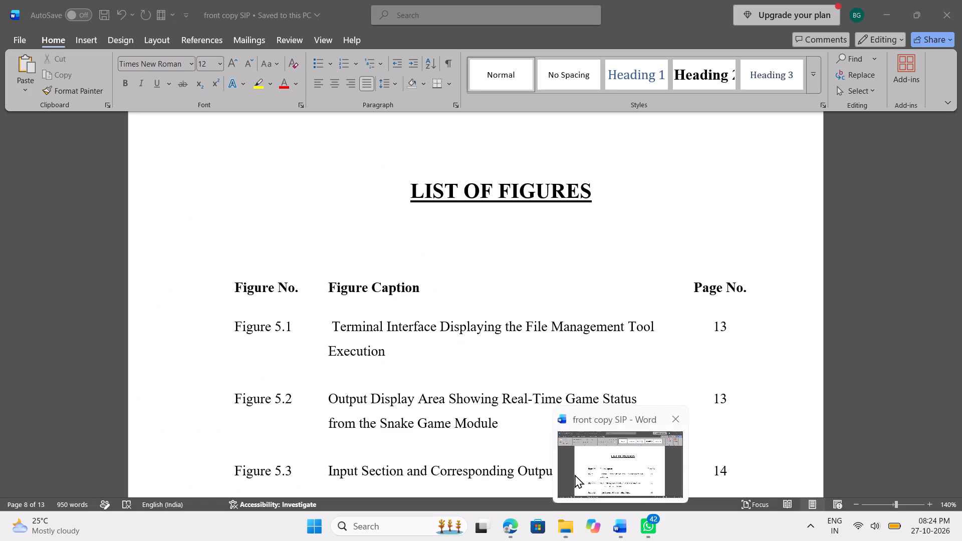
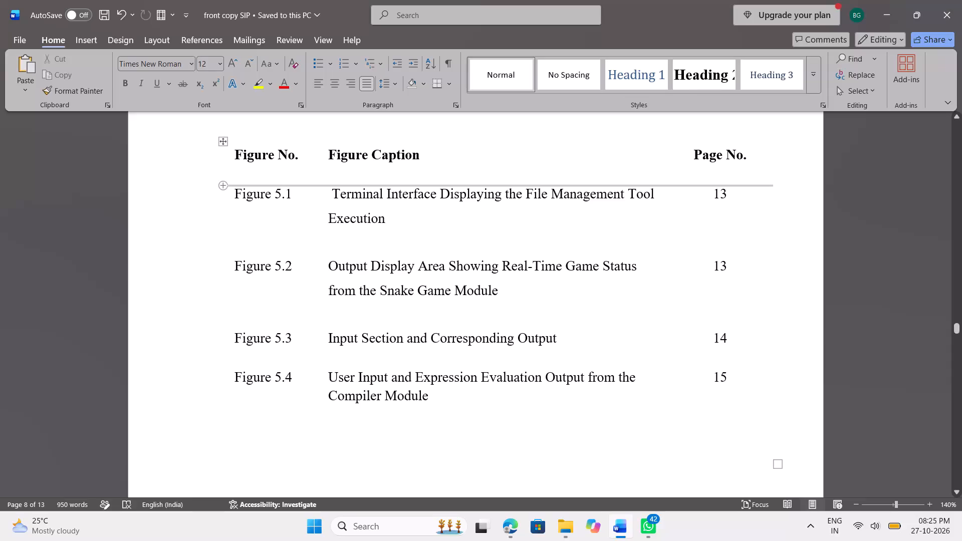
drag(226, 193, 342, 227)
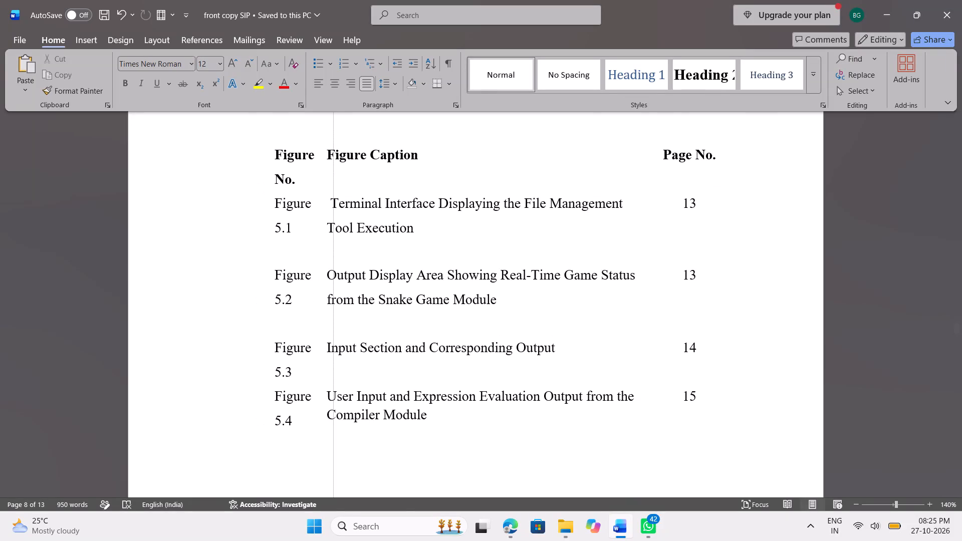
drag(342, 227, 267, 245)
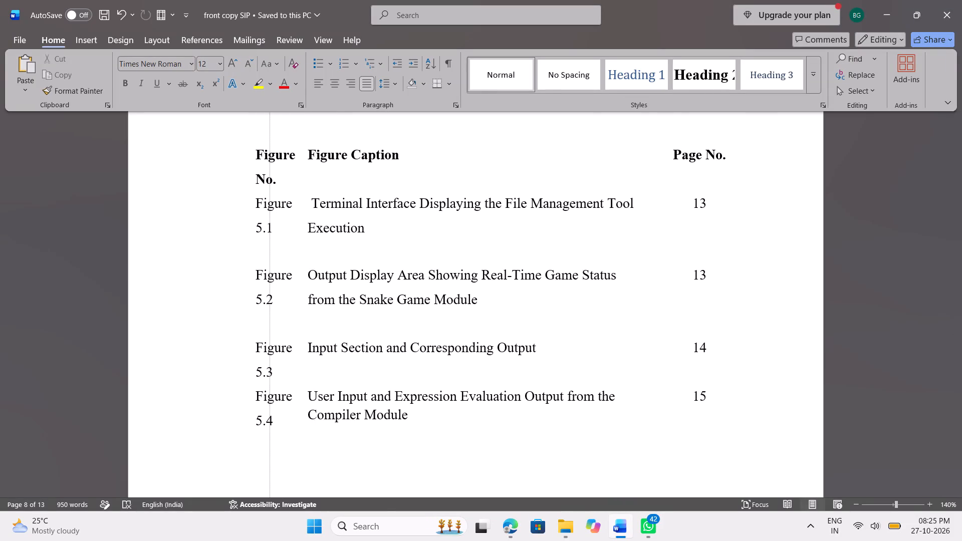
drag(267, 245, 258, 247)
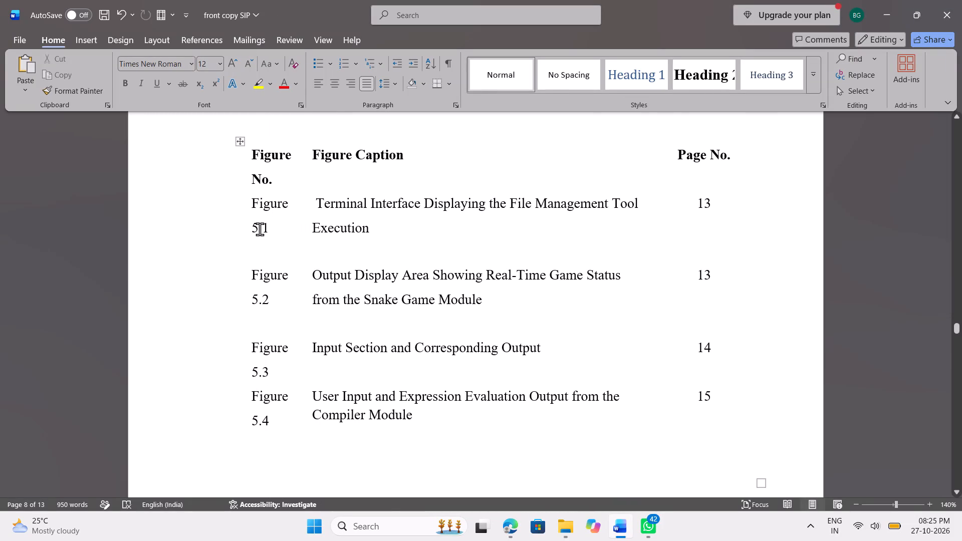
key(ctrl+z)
Replace the old figure numbers and captions in the List of Figures with the copied Figure 1.1 and Figure 2.1 entries.
scroll(363, 284, down, 2)
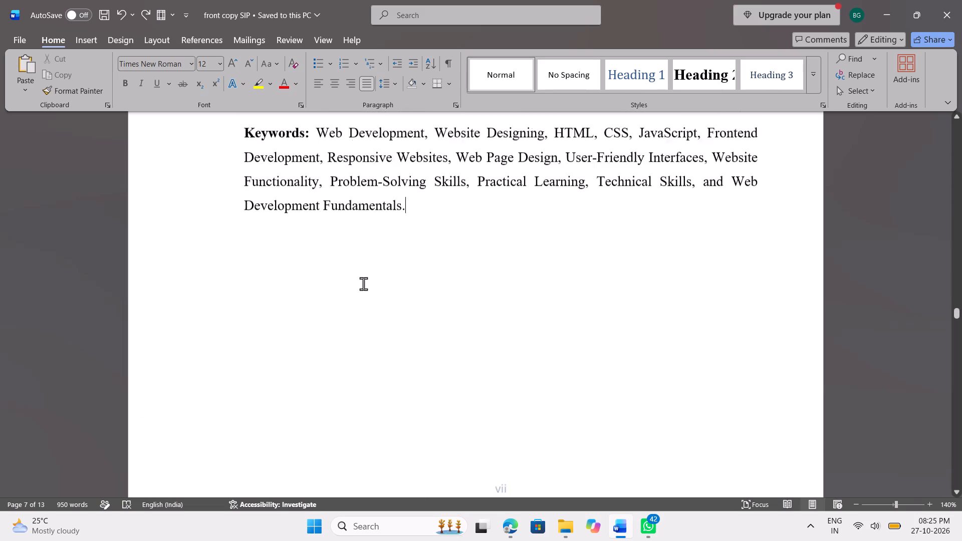
scroll(363, 284, down, 2)
scroll(363, 284, up, 1)
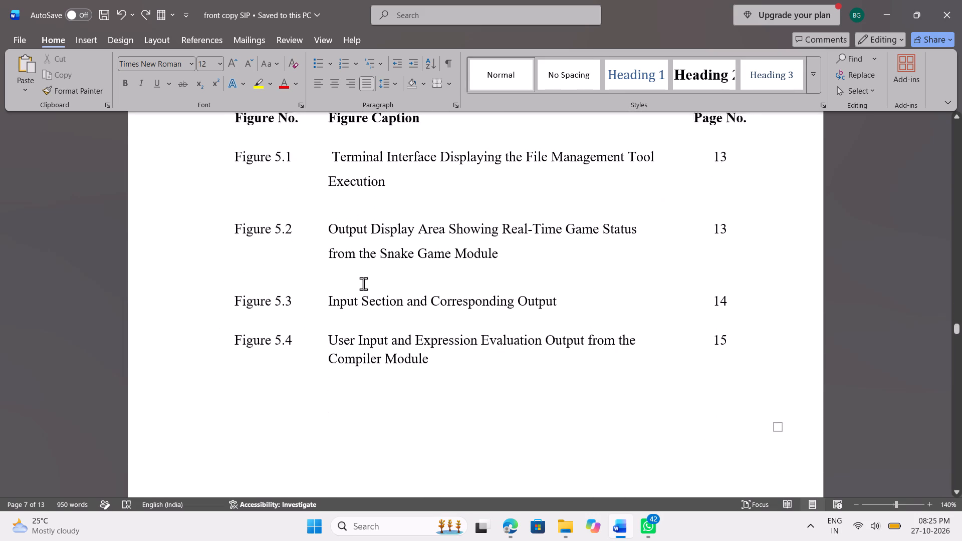
click(236, 185)
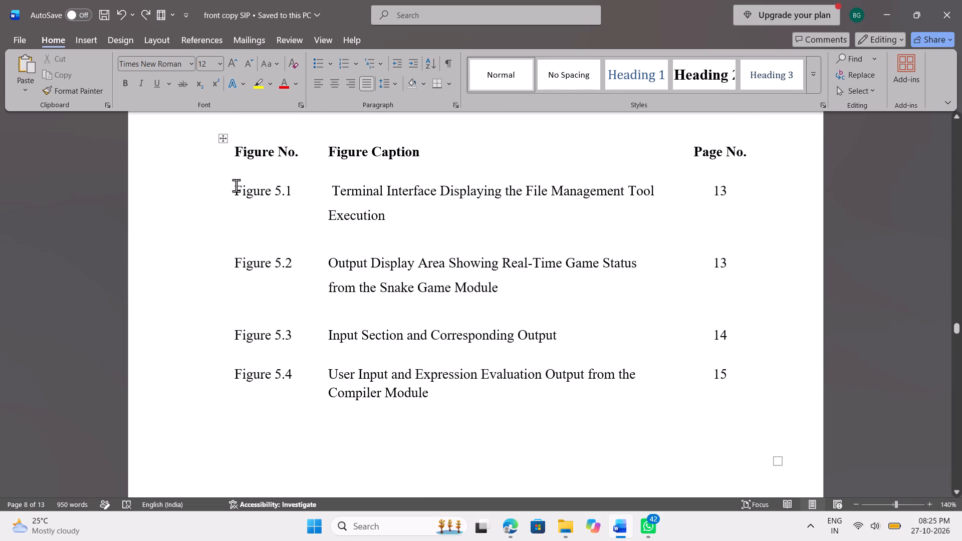
drag(236, 185, 487, 377)
key(ctrl+v)
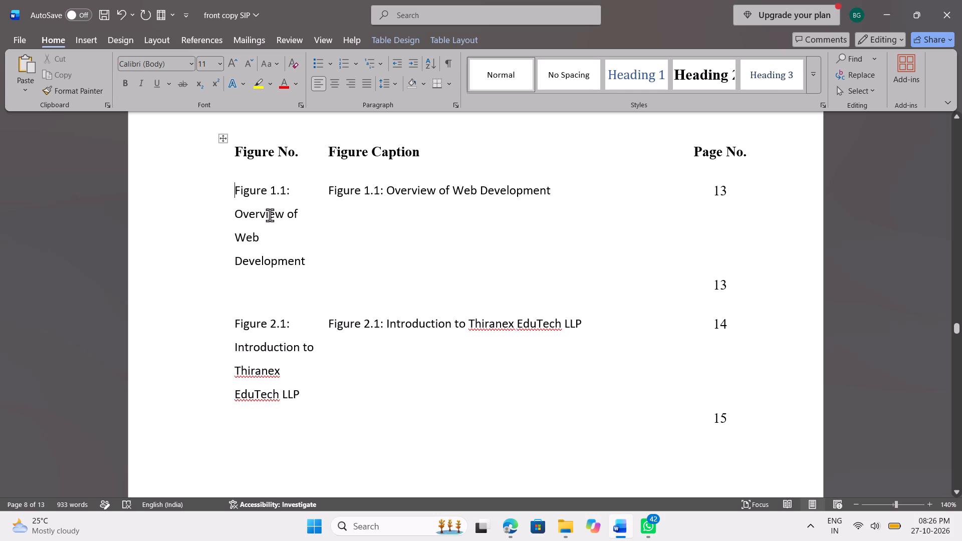
Delete "Overview of Web Development" from the Figure 1.1 number cell, keeping only the figure number.
drag(235, 211, 293, 274)
key(BackSpace)
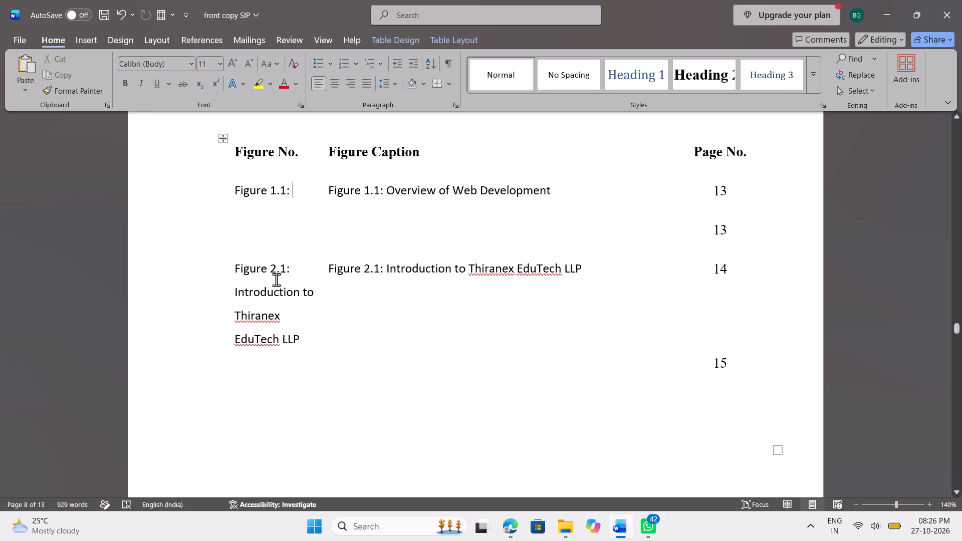
Look over the List of Tables and the report's earlier front pages, and return to the List of Figures.
scroll(240, 293, down, 1)
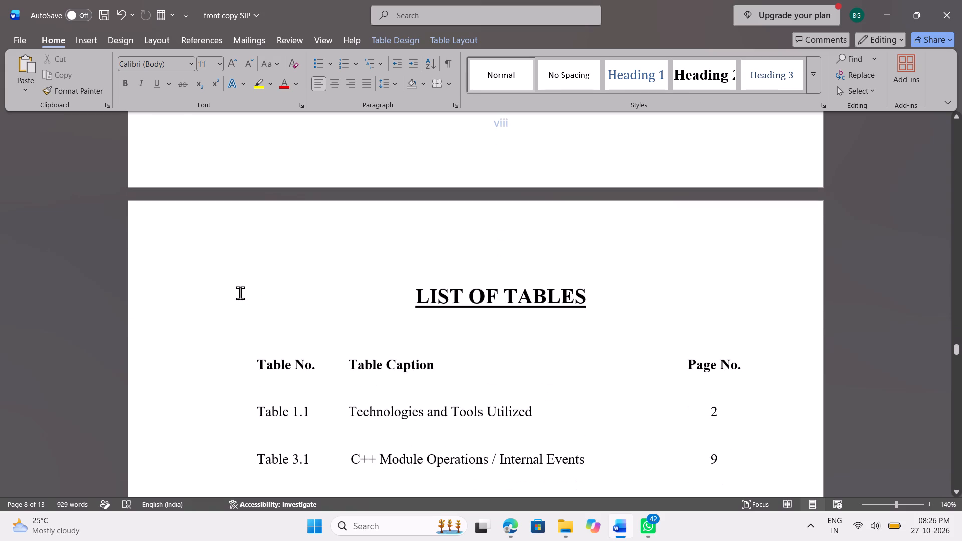
scroll(240, 293, down, 2)
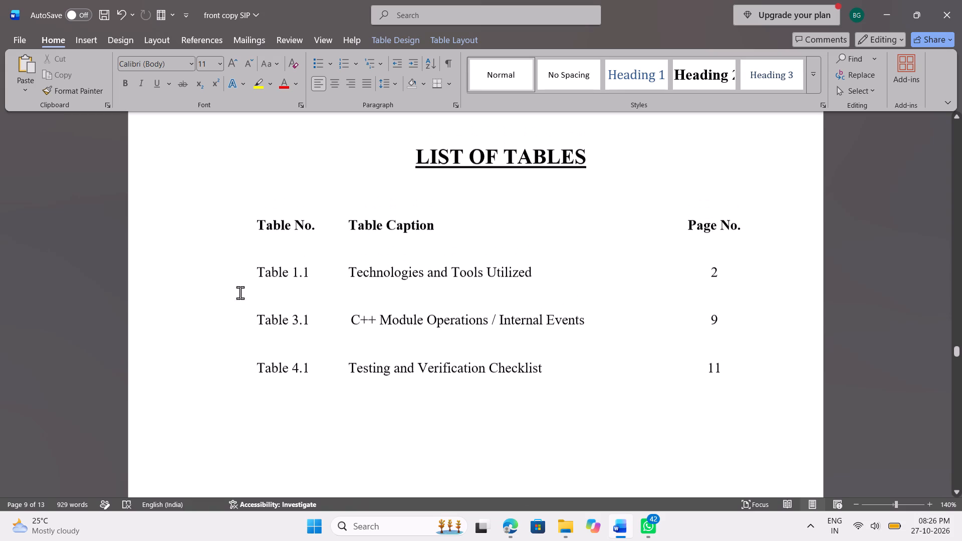
scroll(240, 293, up, 2)
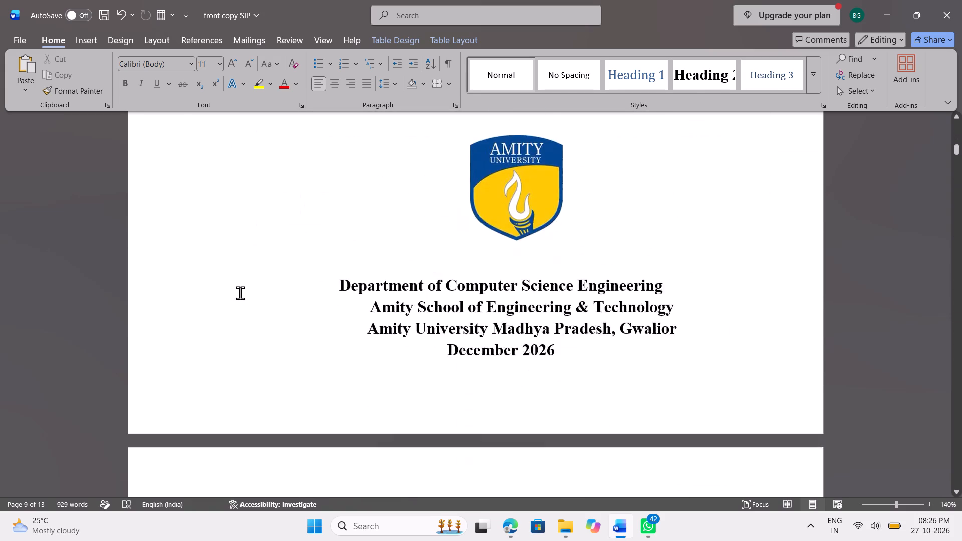
scroll(240, 293, down, 2)
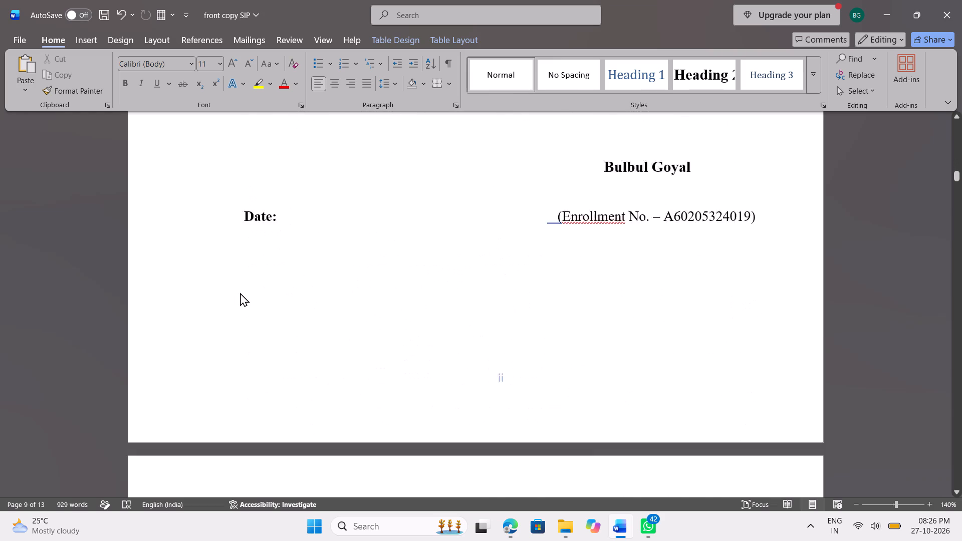
scroll(240, 293, down, 4)
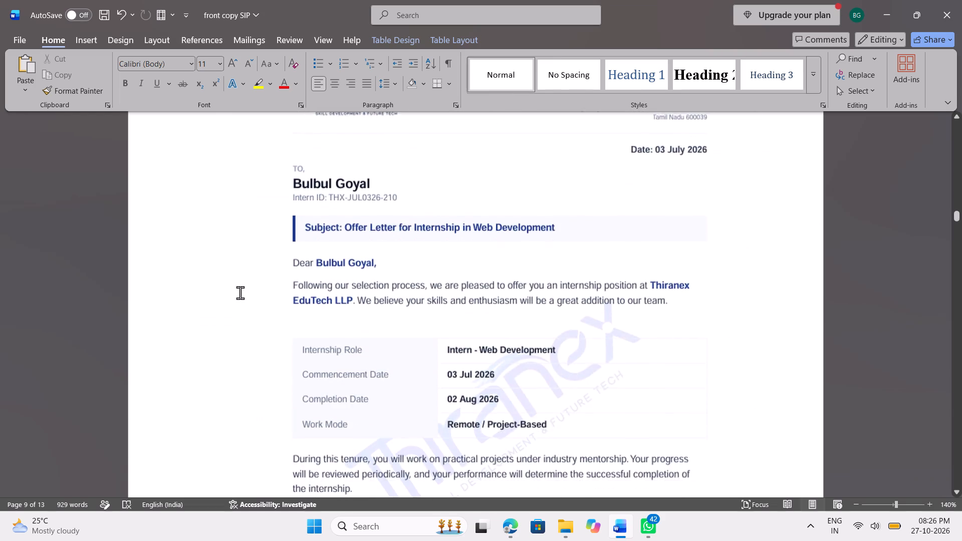
scroll(240, 293, down, 1)
ctrl+scroll(240, 293, down, 2)
scroll(240, 293, down, 6)
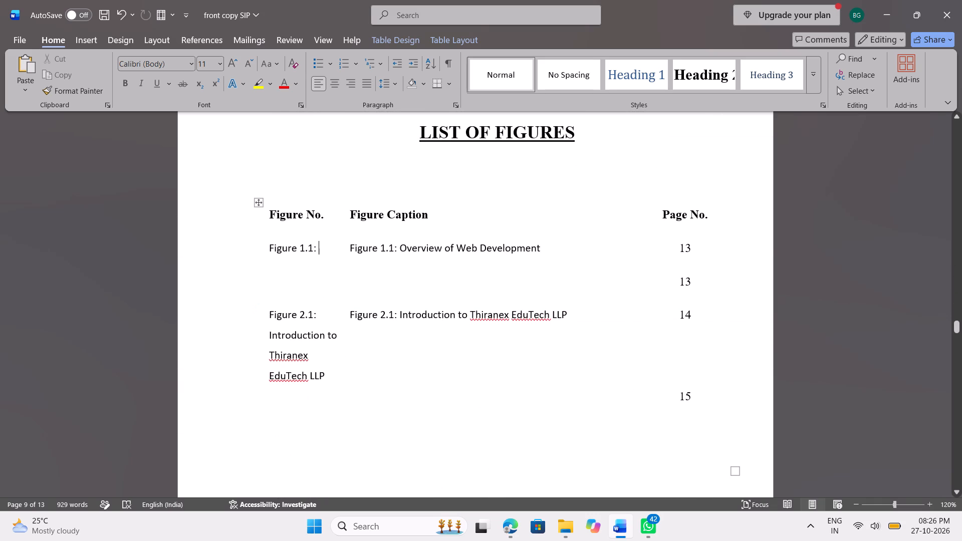
Delete "Introduction to Thiranex EduTech LLP" from the Figure 2.1 number cell, keeping only the figure number.
drag(269, 334, 309, 369)
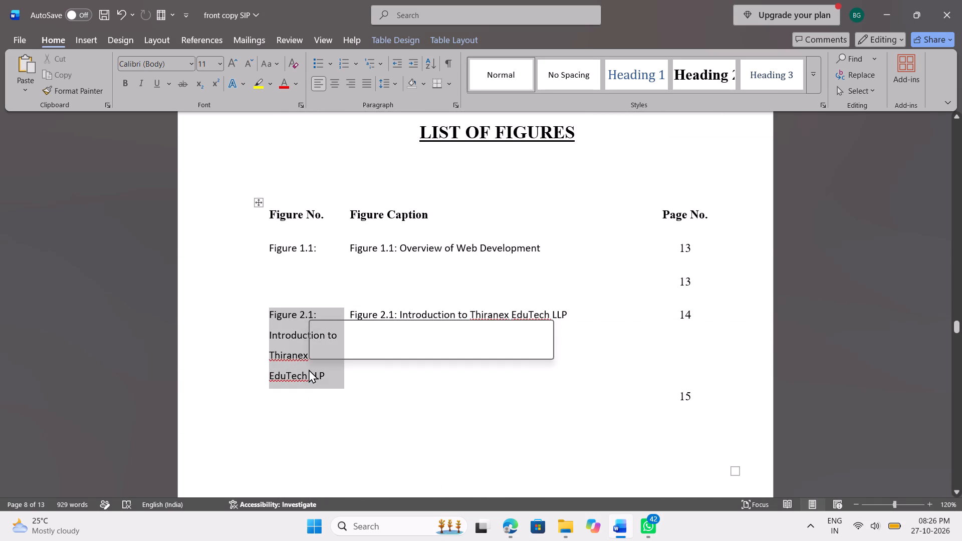
click(297, 449)
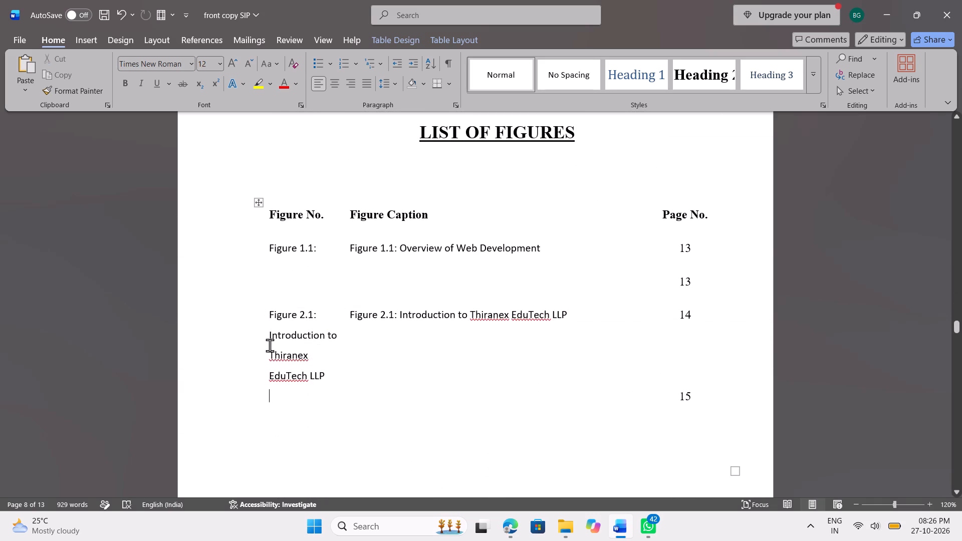
drag(271, 335, 325, 382)
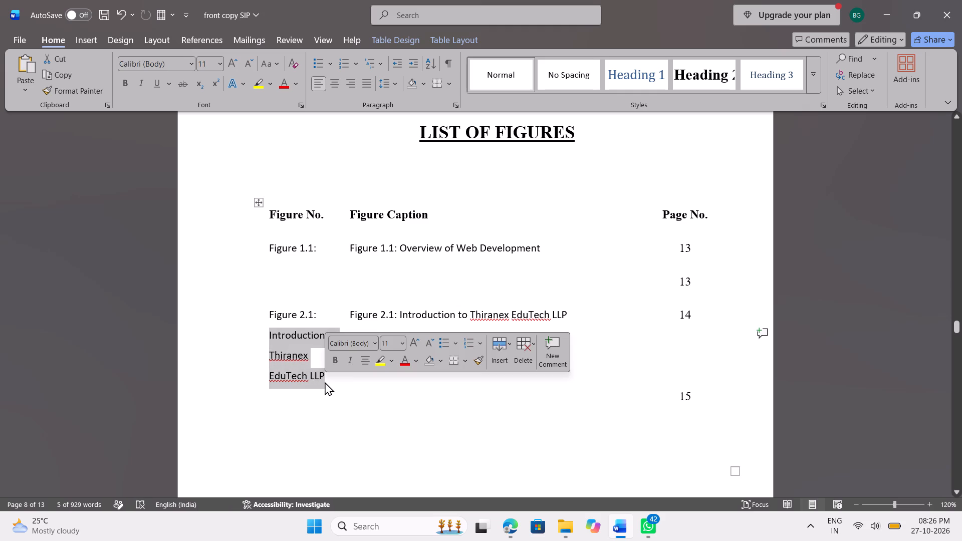
key(BackSpace)
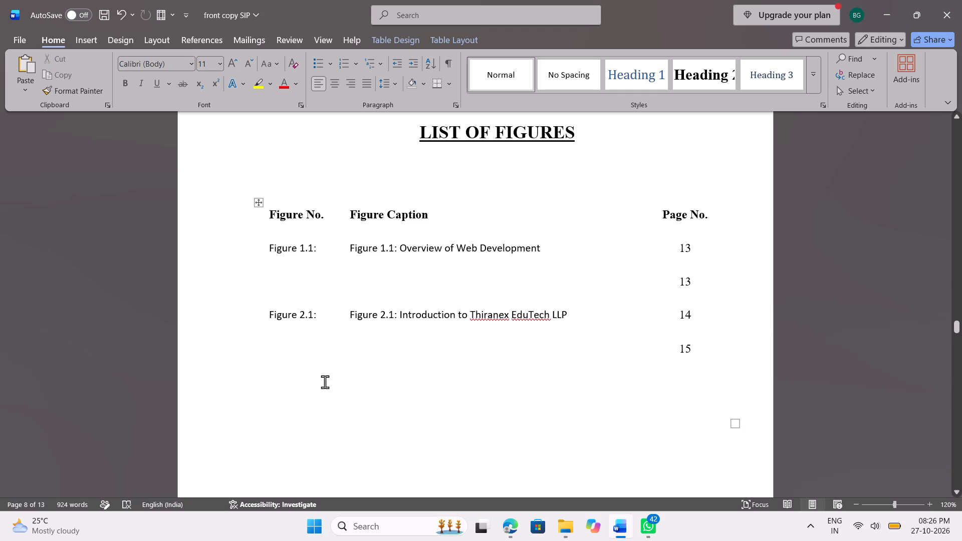
Clear page number 13 from the otherwise blank row below Figure 1.1 and try to remove that empty row.
click(694, 277)
key(BackSpace)
key(BackSpace)
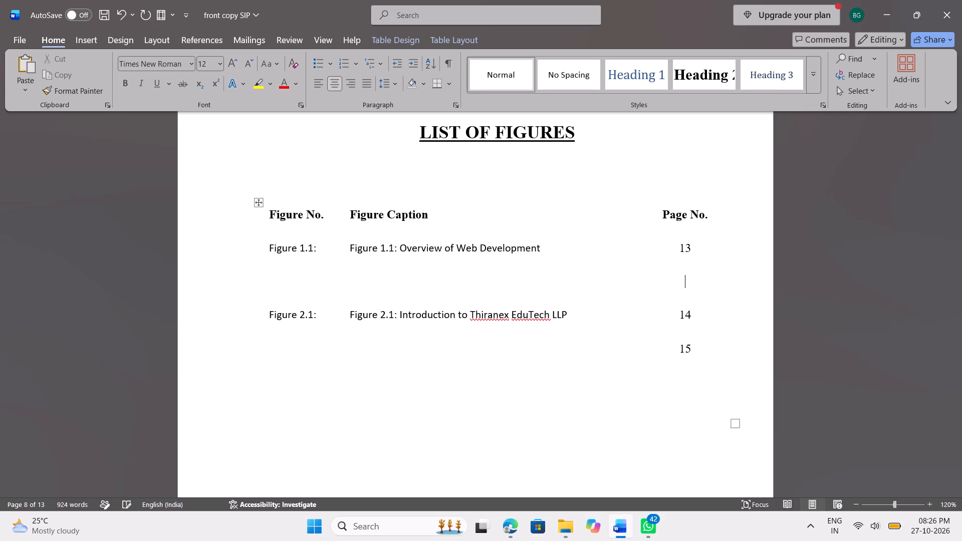
key(BackSpace)
key(BackSpace)
key(BackSpace)
key(BackSpace)
key(BackSpace)
key(BackSpace)
key(BackSpace)
click(295, 274)
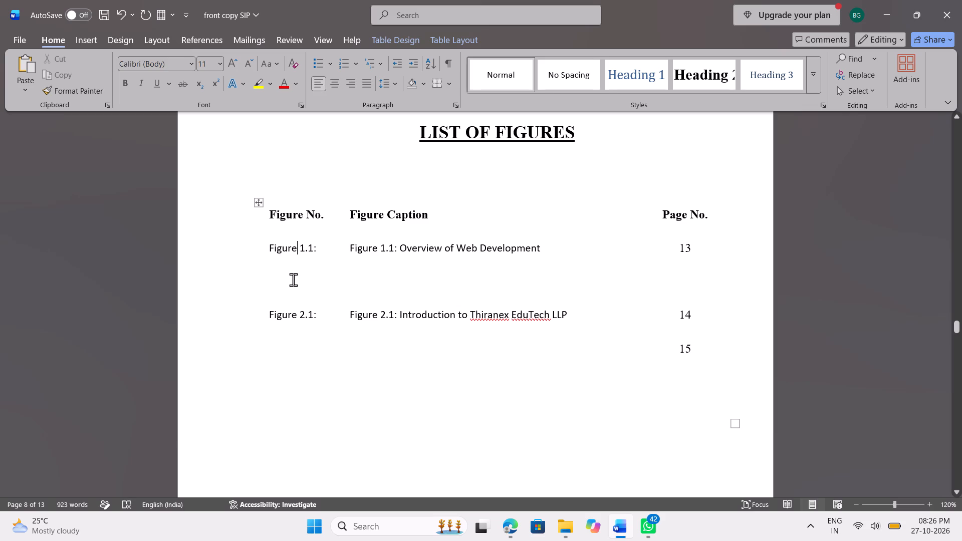
click(291, 285)
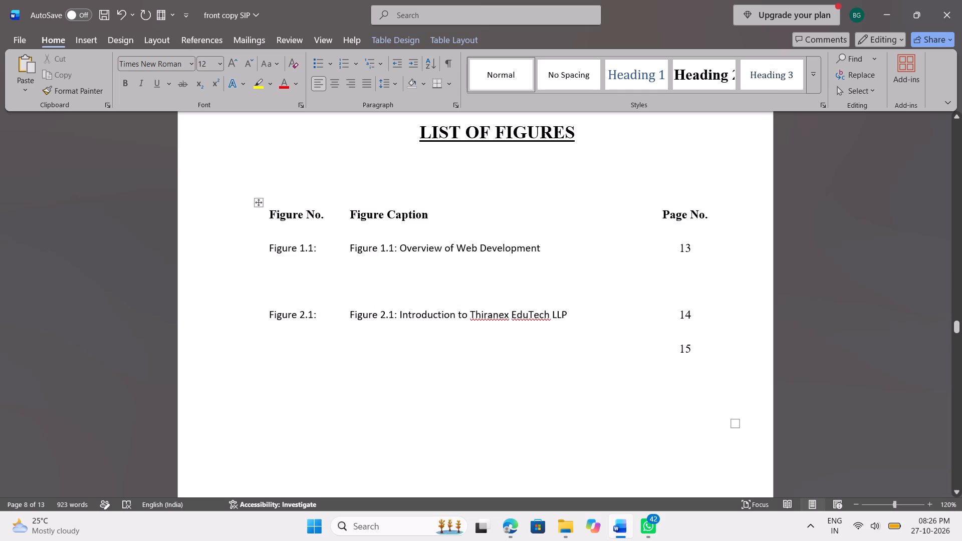
key(BackSpace)
key(BackSpace)
Clear page number 15 from the last row of the List of Figures.
click(699, 351)
key(BackSpace)
key(BackSpace)
Copy the Figure 2.1 number and caption into the blank row directly below Figure 1.1.
drag(269, 314, 448, 321)
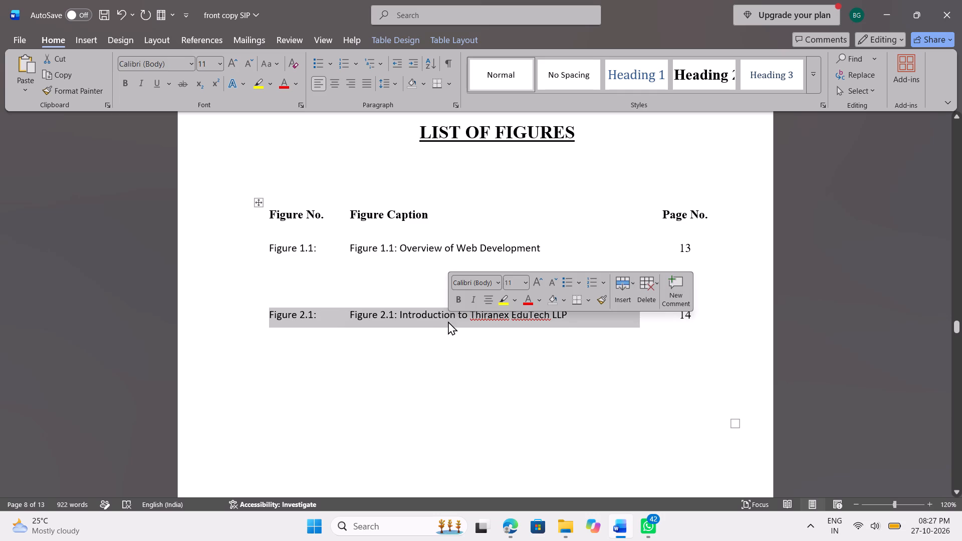
key(ctrl+c)
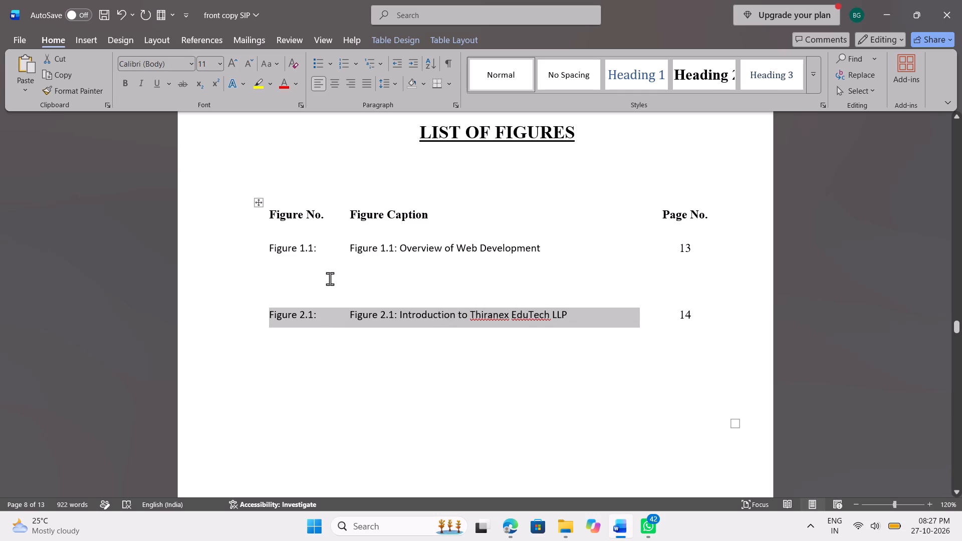
click(330, 279)
key(ctrl+v)
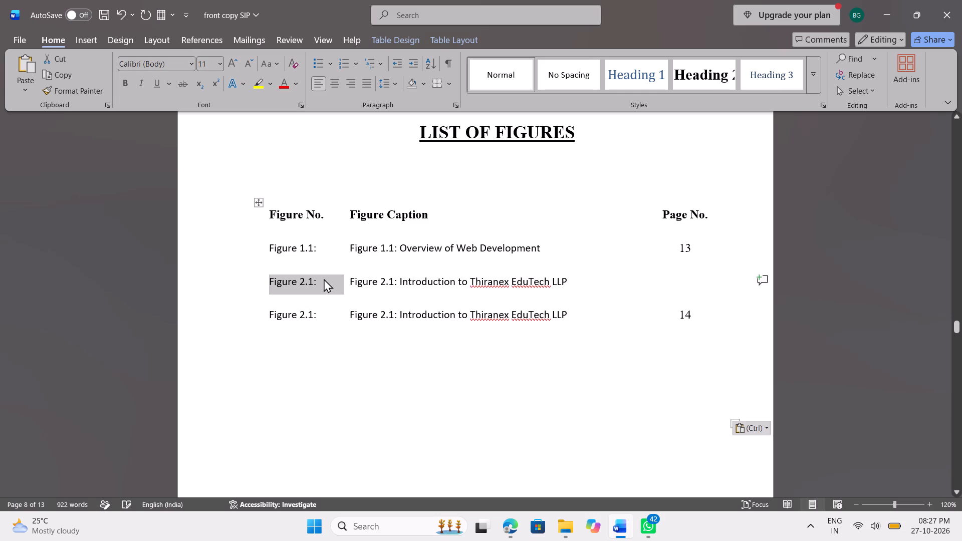
click(404, 301)
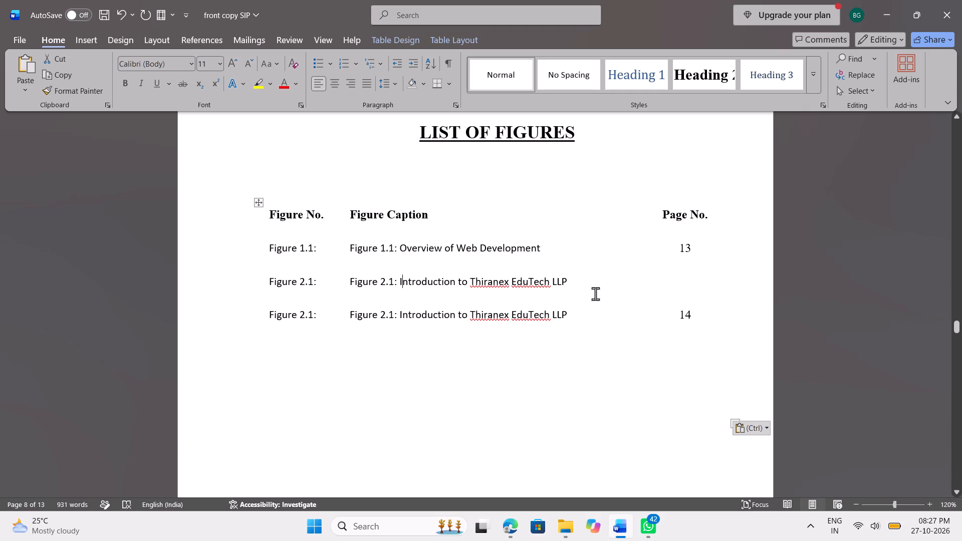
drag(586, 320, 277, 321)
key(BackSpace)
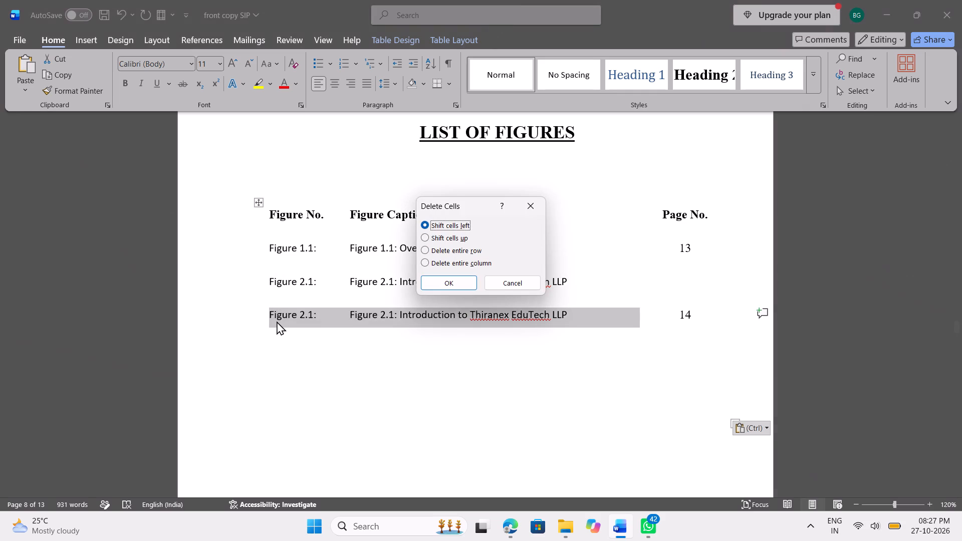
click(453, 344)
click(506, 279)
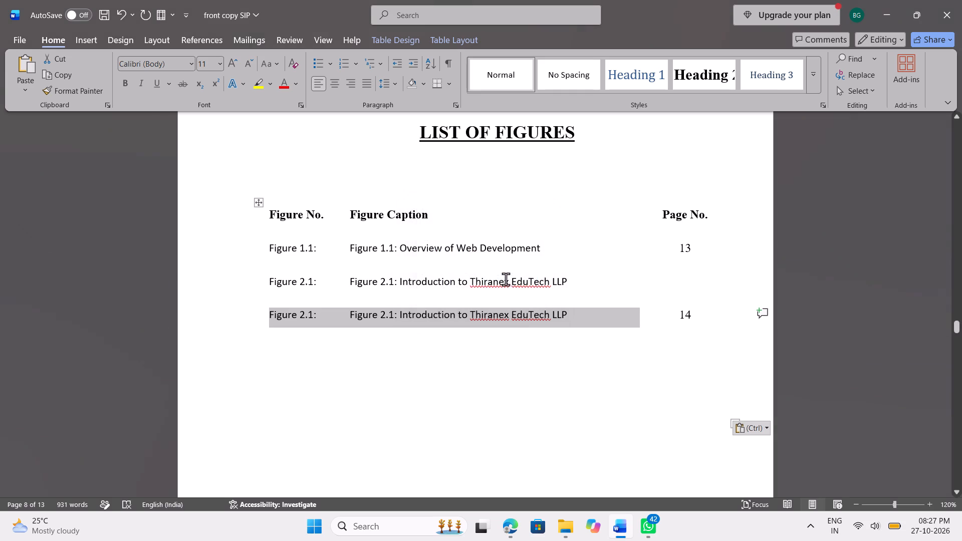
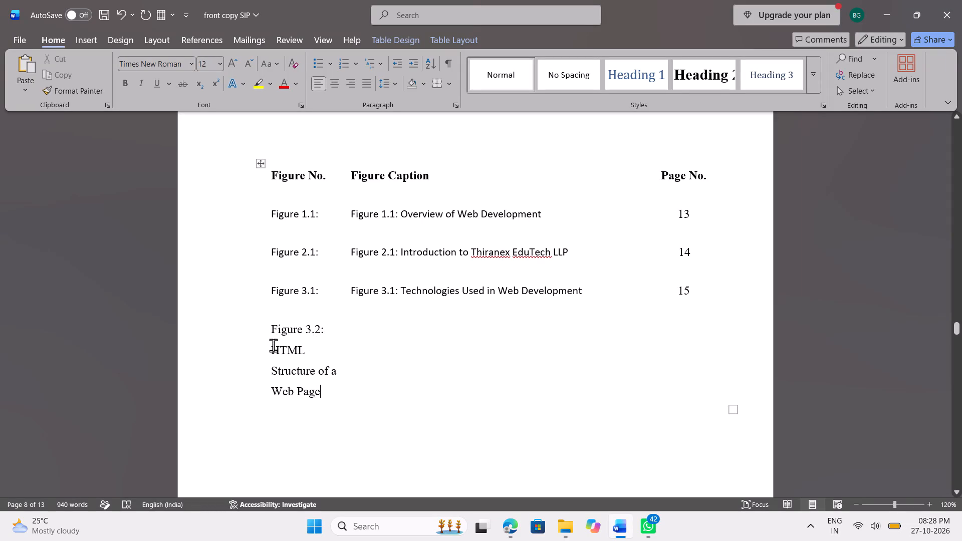
Move "HTML Structure of a Web Page" out of the Figure 3.2 number cell into that row's caption cell.
drag(273, 345, 323, 391)
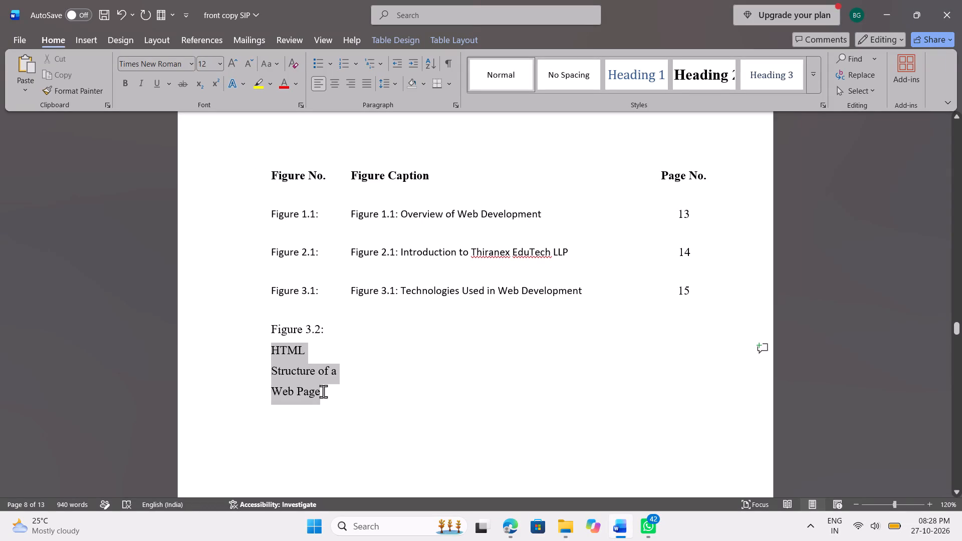
drag(323, 391, 329, 394)
key(ctrl+c)
key(BackSpace)
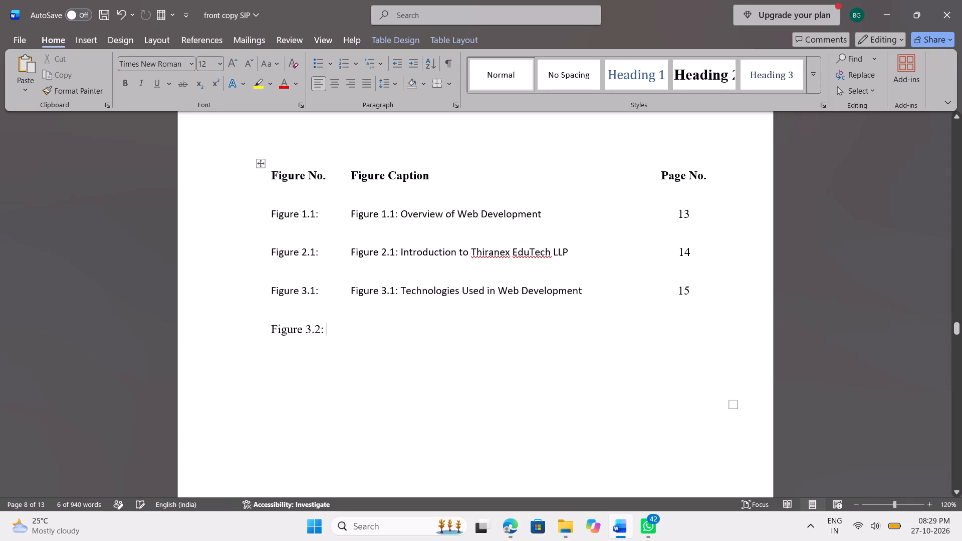
click(370, 328)
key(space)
key(ctrl+v)
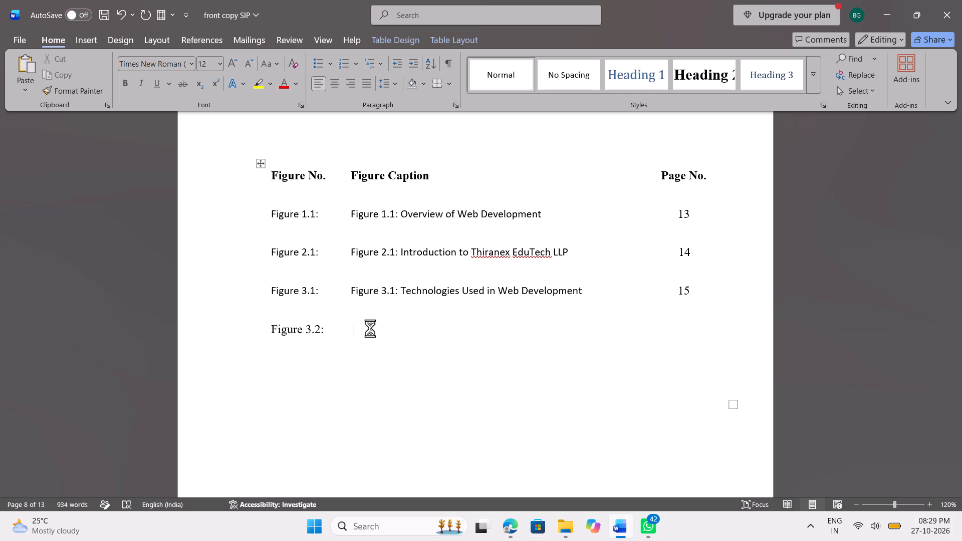
Enter page number 16 for the Figure 3.2 entry in the List of Figures.
click(679, 329)
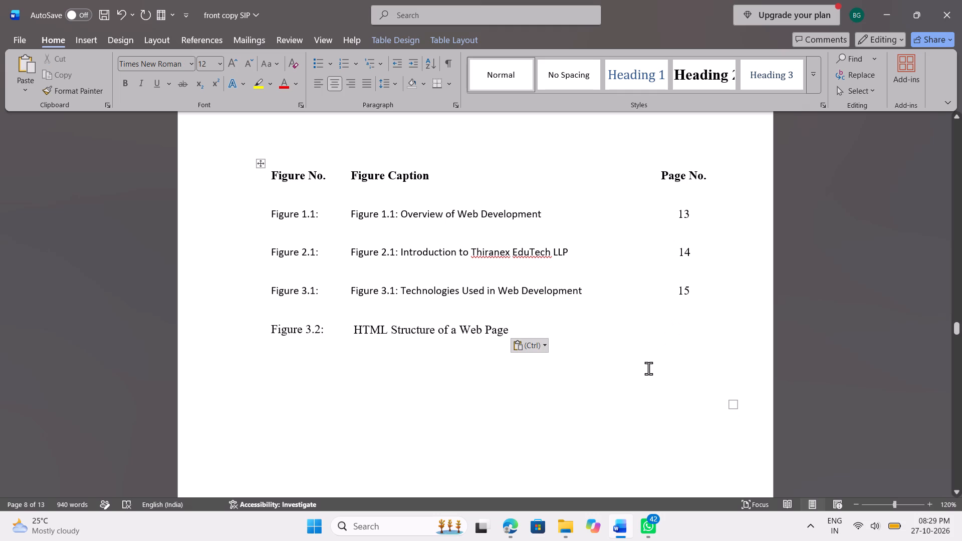
text(16)
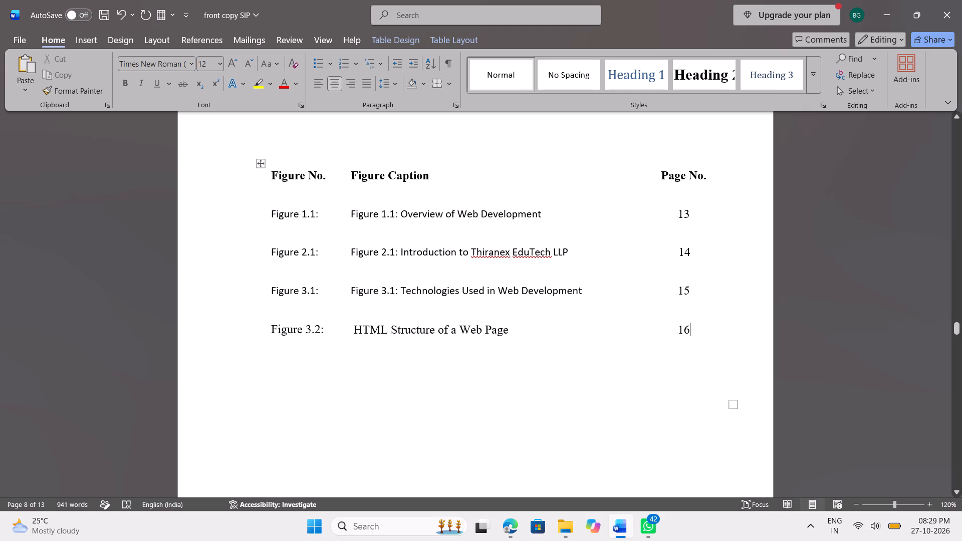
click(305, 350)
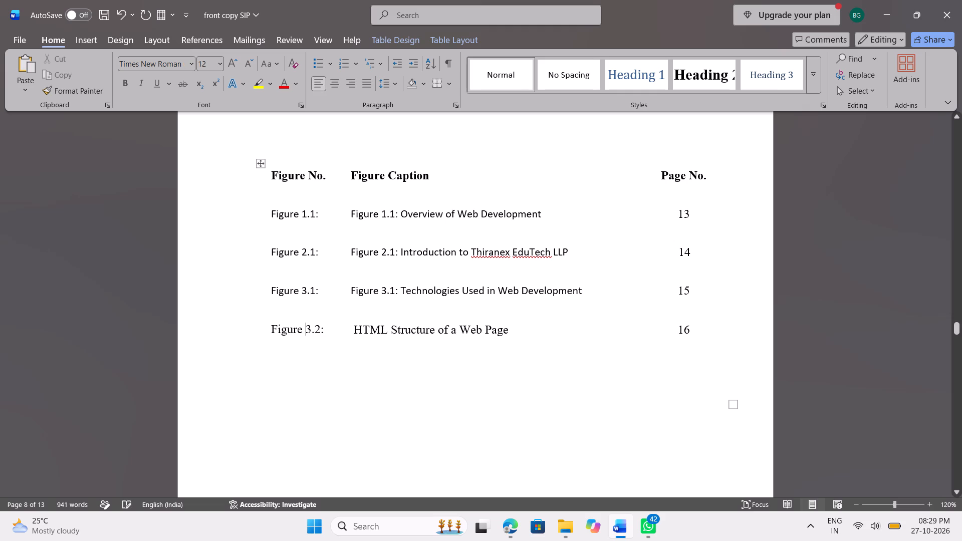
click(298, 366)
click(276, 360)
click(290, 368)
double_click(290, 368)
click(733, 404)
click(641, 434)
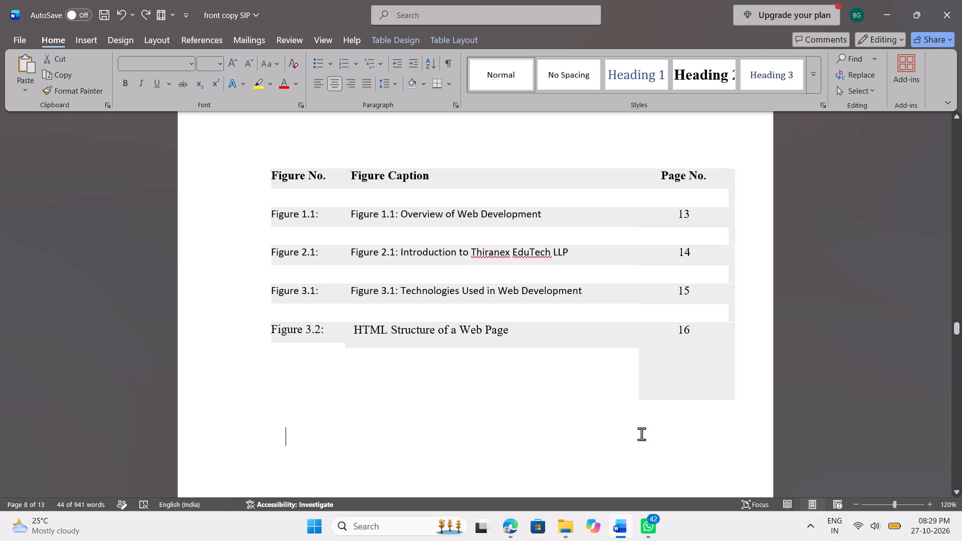
Add page number 17 on a new line beneath page number 16 in the Figure 3.2 row.
click(704, 331)
key(Return)
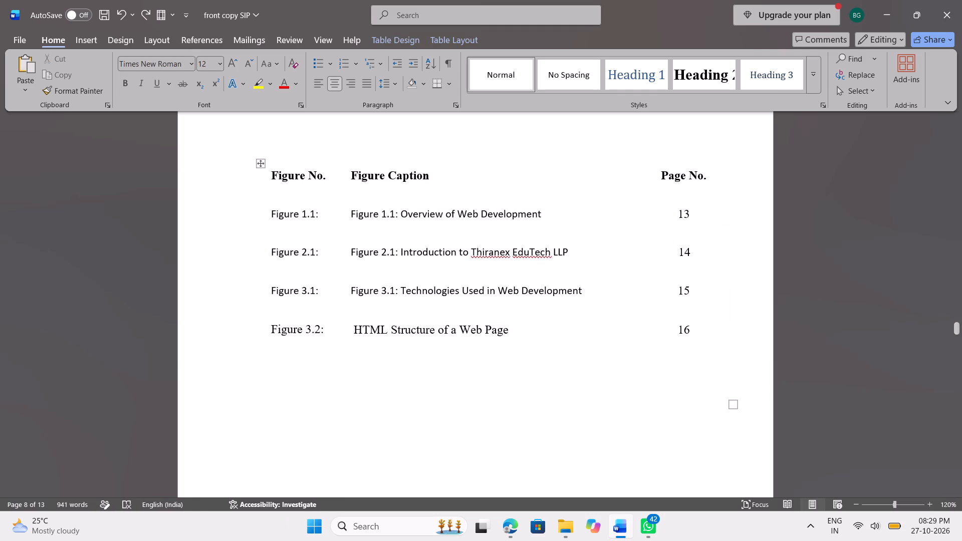
click(371, 366)
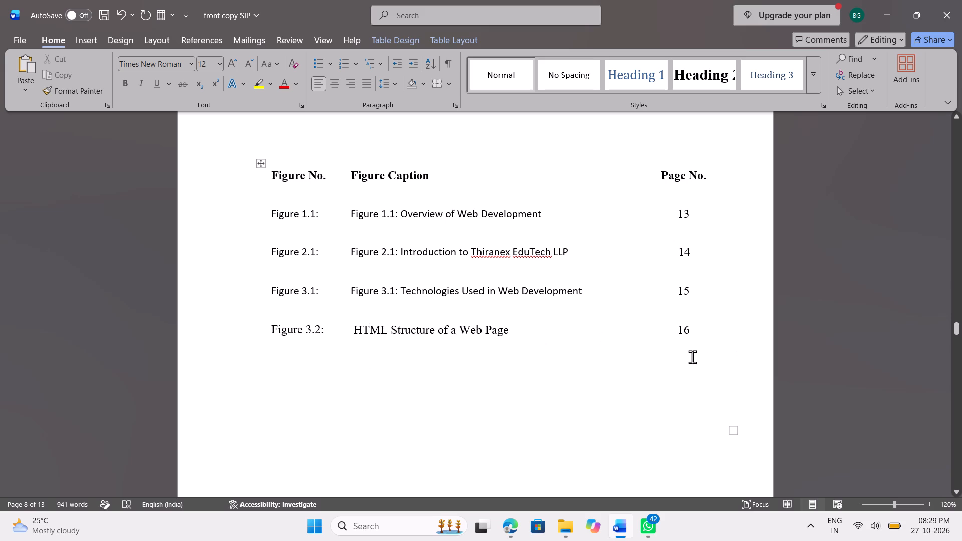
click(692, 357)
text(17)
Start a new line beneath the Figure 3.2 caption and another beneath its figure number, level with page number 17.
click(498, 346)
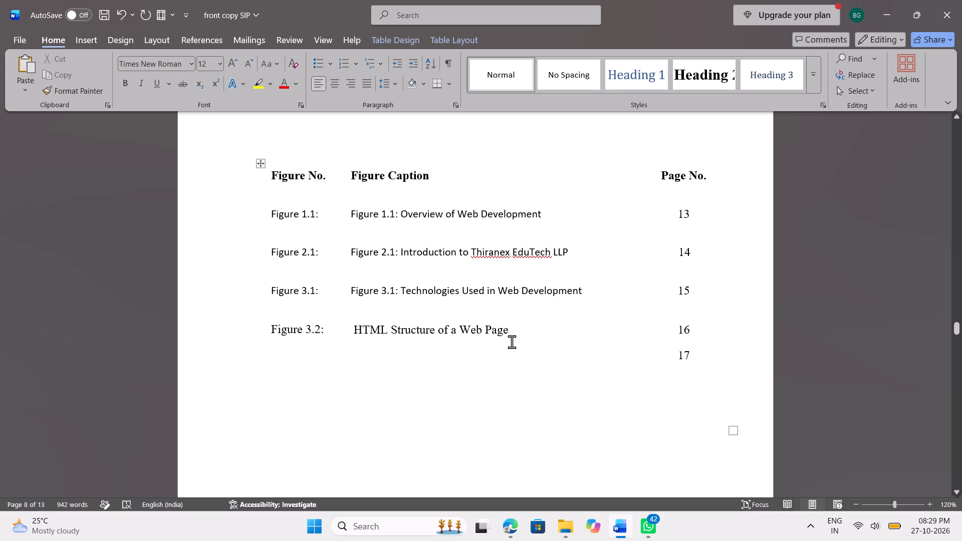
click(512, 342)
key(Return)
click(289, 351)
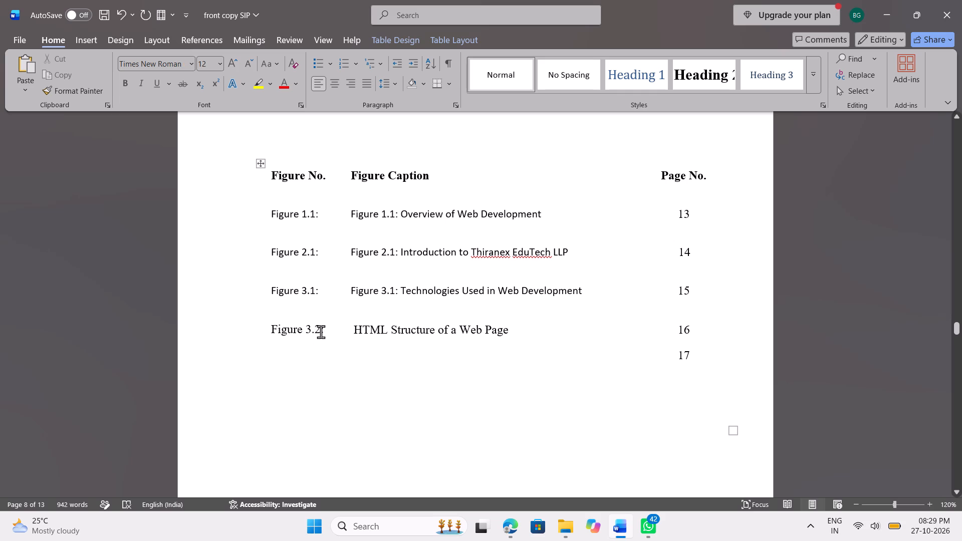
click(323, 331)
key(Return)
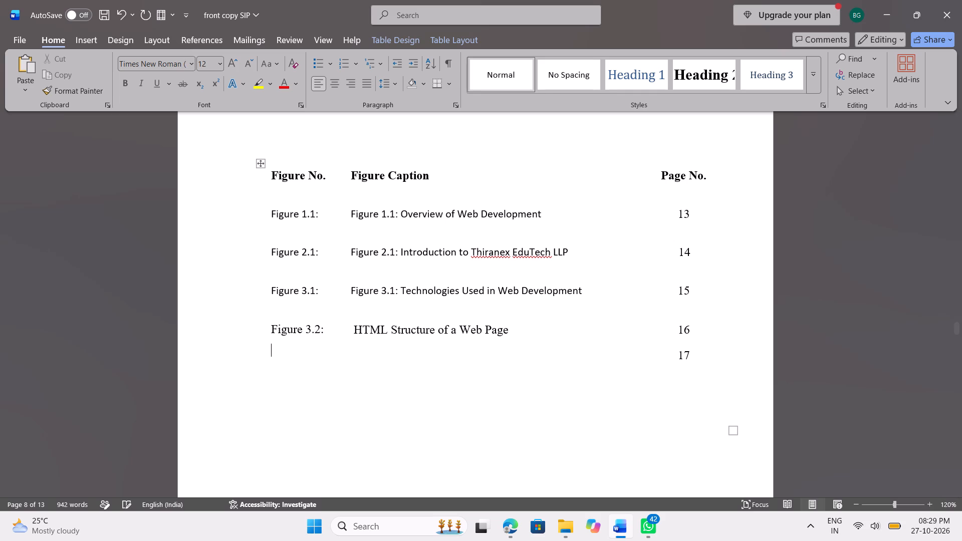
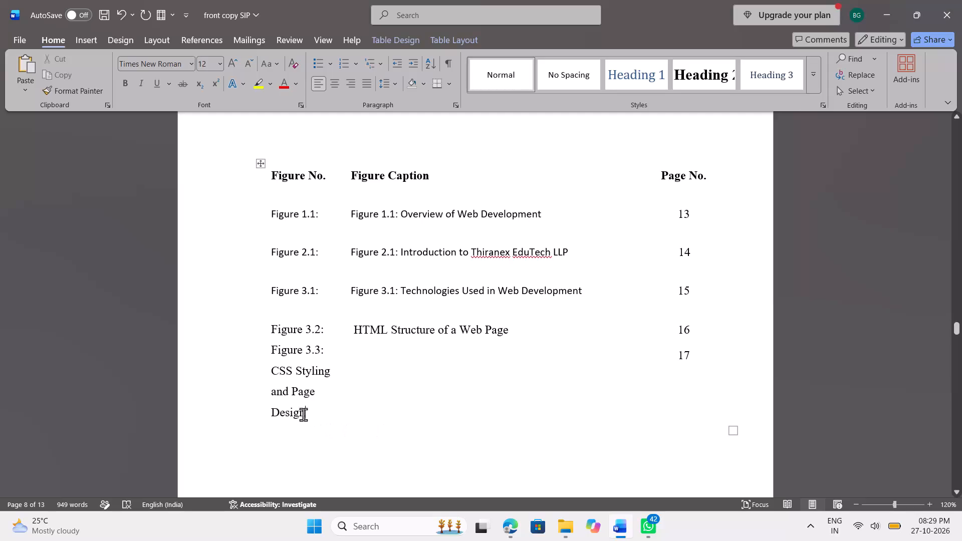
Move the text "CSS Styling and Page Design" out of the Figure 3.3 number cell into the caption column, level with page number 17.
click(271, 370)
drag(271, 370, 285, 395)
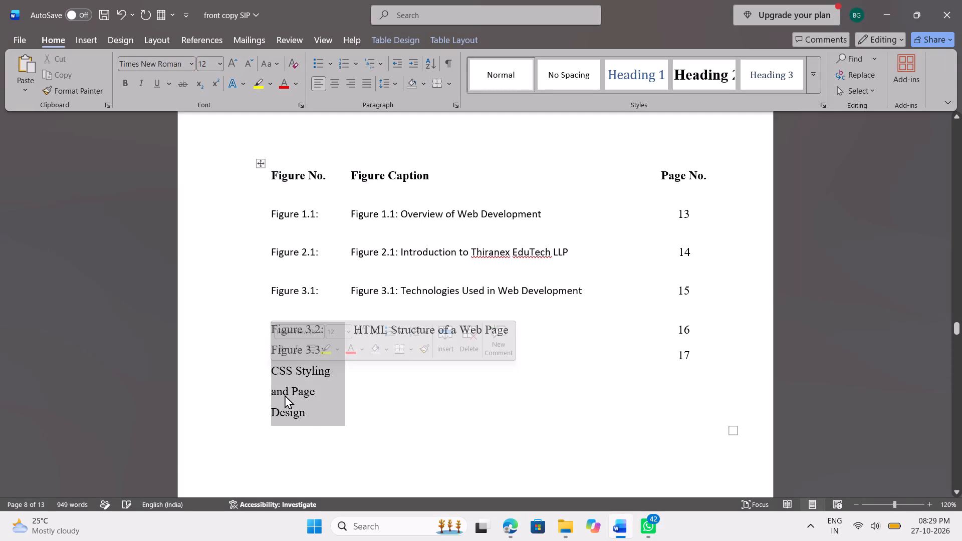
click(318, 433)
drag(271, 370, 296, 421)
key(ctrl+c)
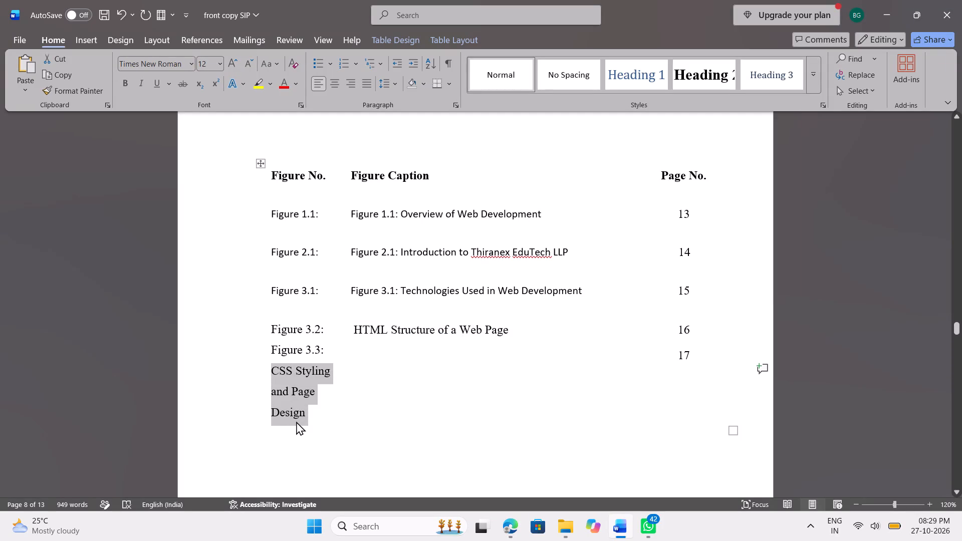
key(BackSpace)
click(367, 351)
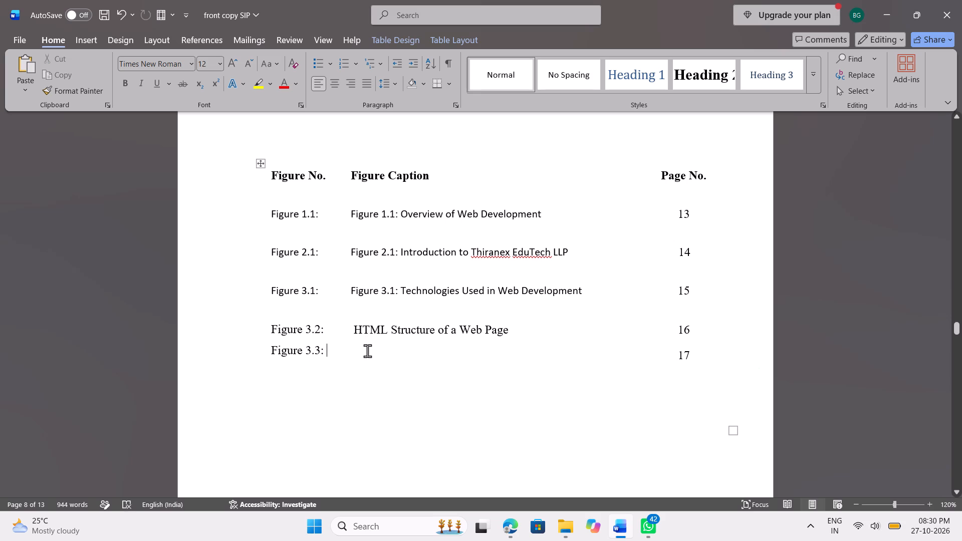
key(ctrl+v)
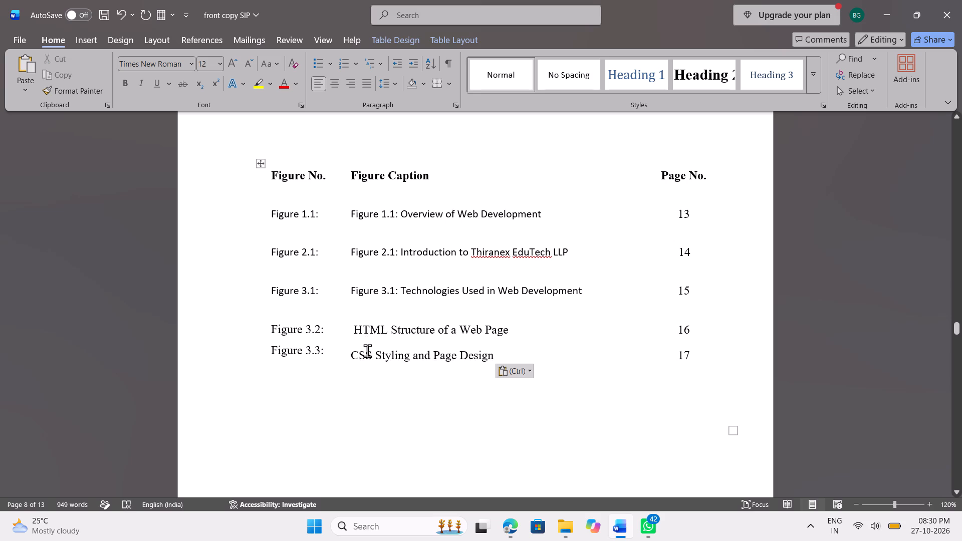
Insert a blank line beneath the Figure 3.3 number, the Figure 3.2 caption and the Figure 3.2 number.
click(326, 354)
key(Return)
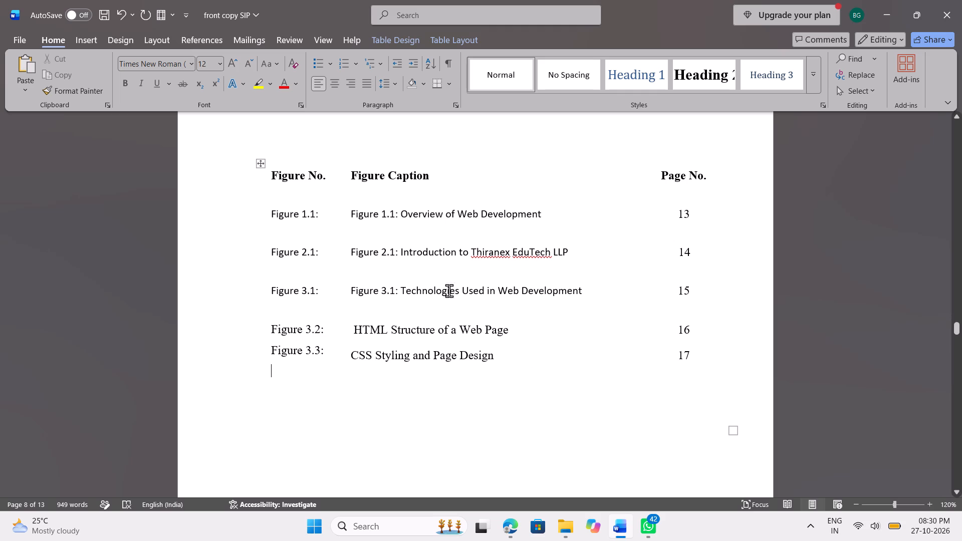
click(521, 323)
click(517, 331)
key(Return)
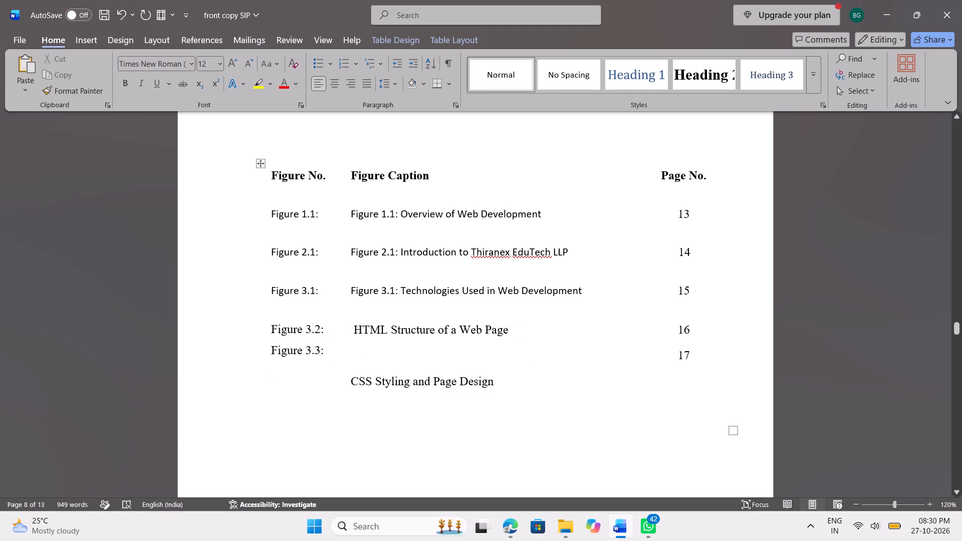
click(325, 327)
key(Return)
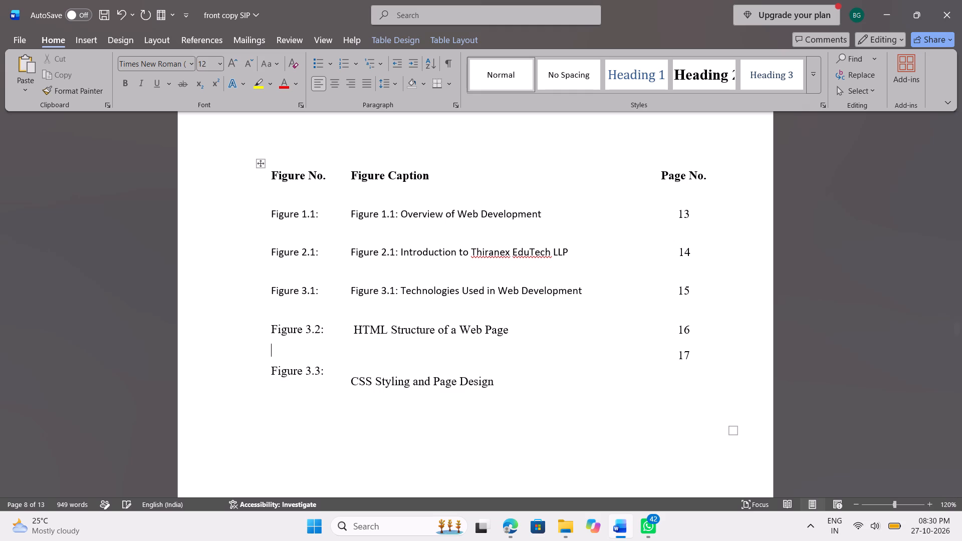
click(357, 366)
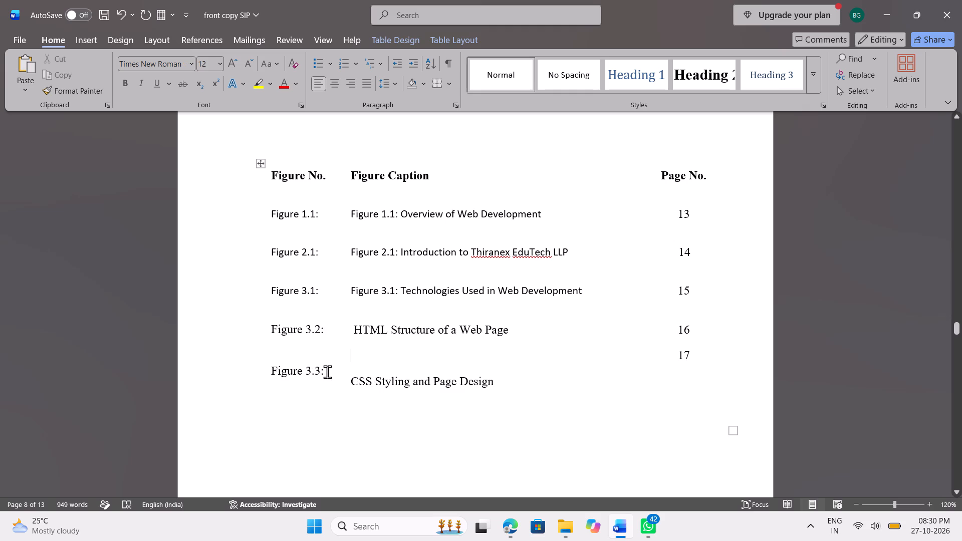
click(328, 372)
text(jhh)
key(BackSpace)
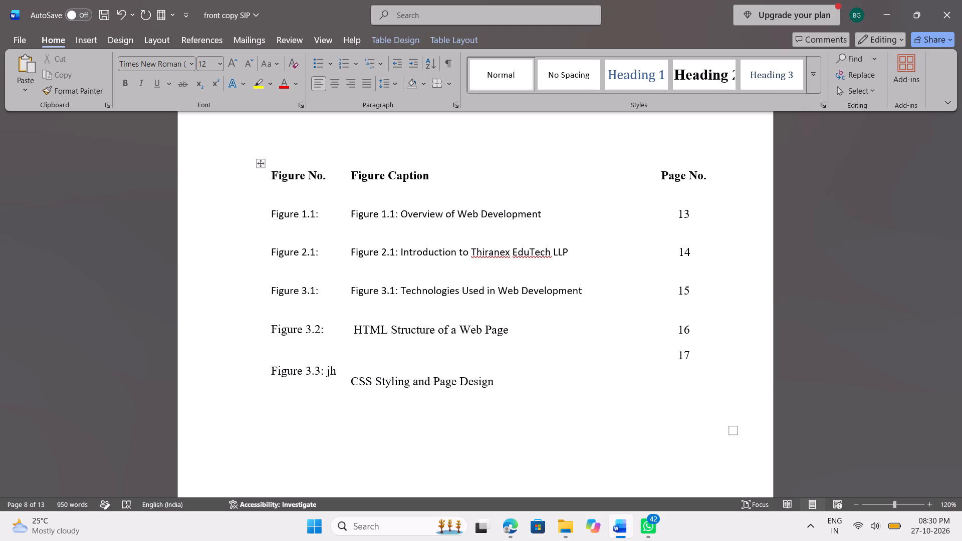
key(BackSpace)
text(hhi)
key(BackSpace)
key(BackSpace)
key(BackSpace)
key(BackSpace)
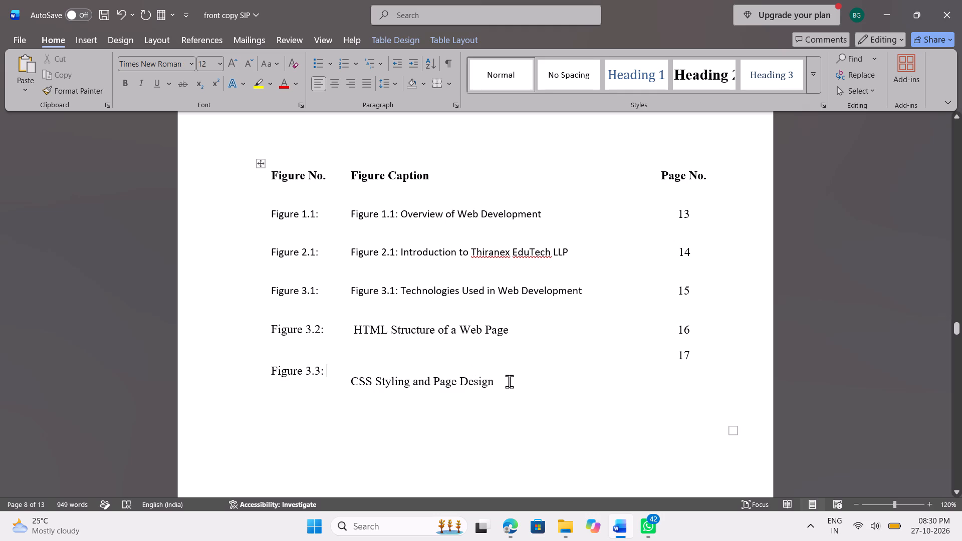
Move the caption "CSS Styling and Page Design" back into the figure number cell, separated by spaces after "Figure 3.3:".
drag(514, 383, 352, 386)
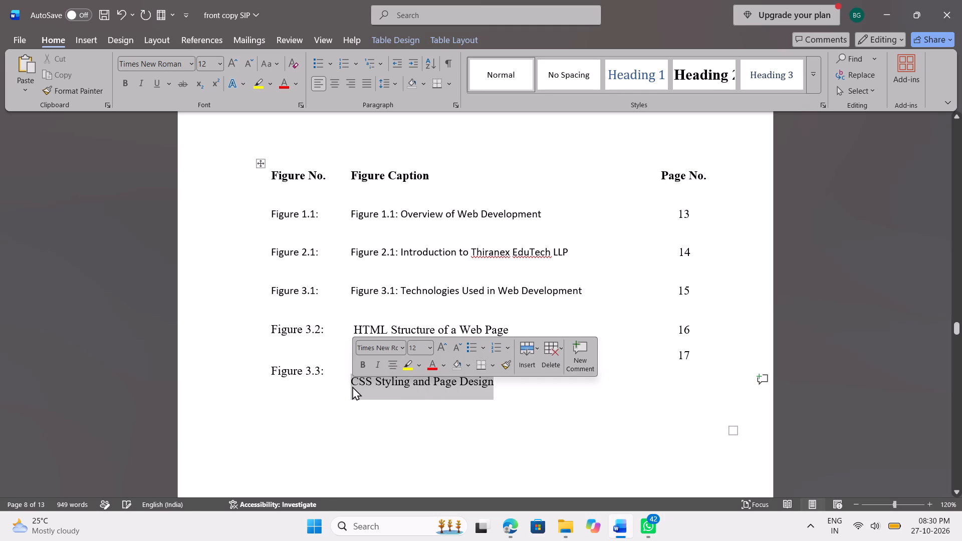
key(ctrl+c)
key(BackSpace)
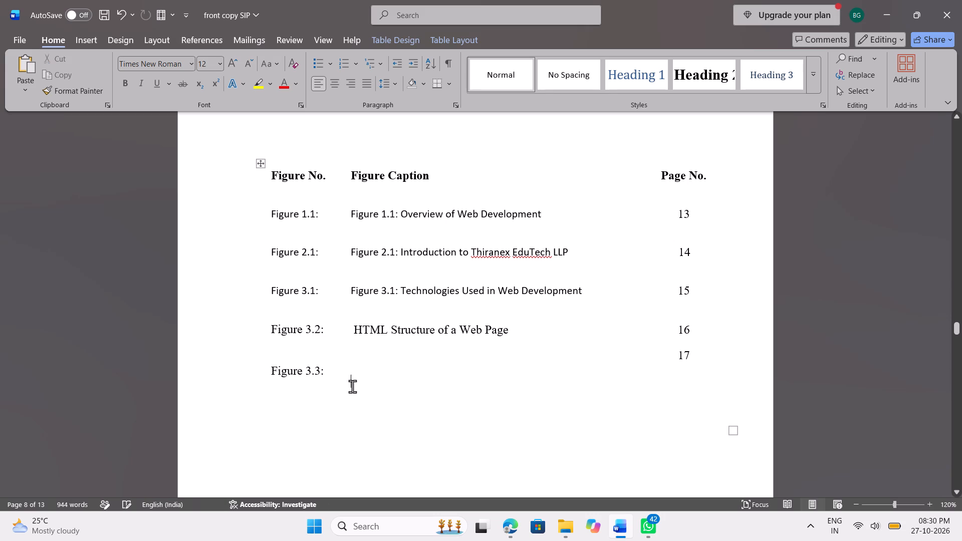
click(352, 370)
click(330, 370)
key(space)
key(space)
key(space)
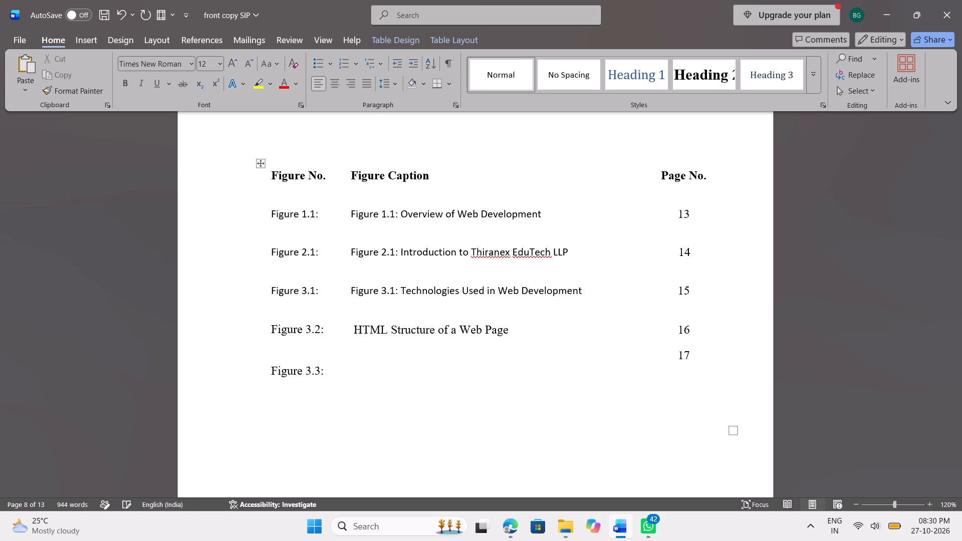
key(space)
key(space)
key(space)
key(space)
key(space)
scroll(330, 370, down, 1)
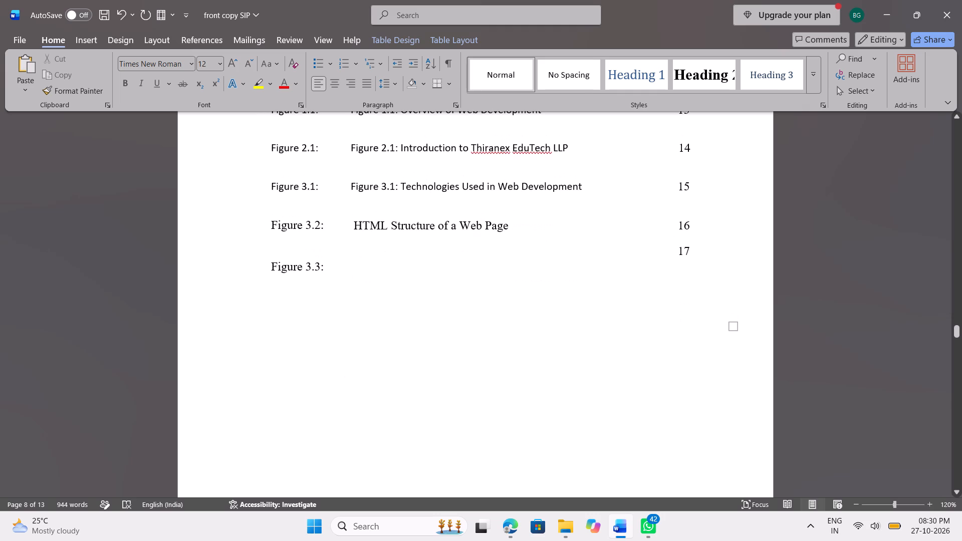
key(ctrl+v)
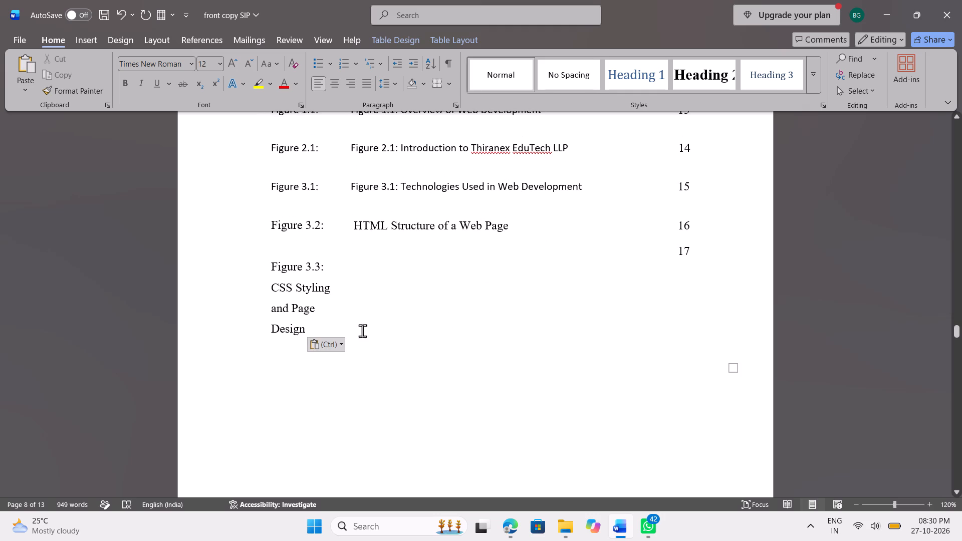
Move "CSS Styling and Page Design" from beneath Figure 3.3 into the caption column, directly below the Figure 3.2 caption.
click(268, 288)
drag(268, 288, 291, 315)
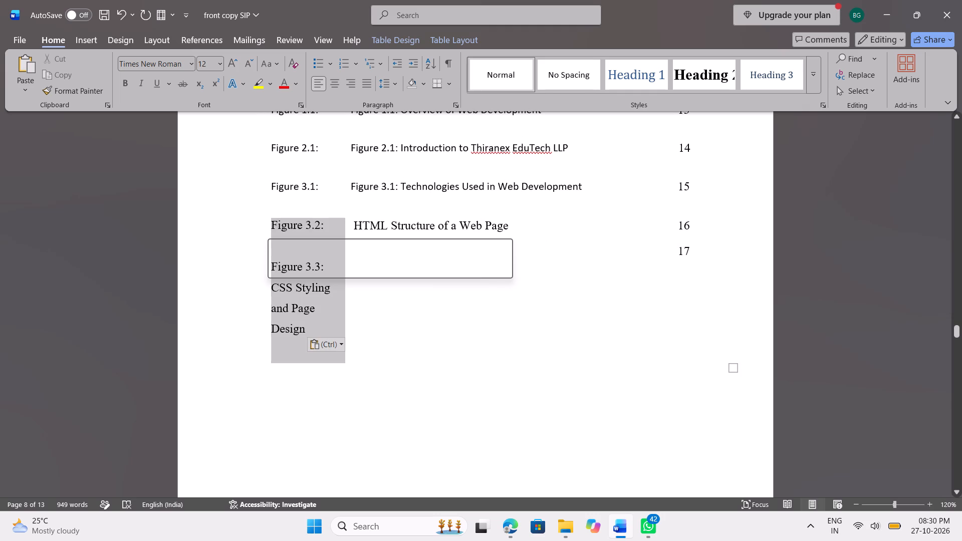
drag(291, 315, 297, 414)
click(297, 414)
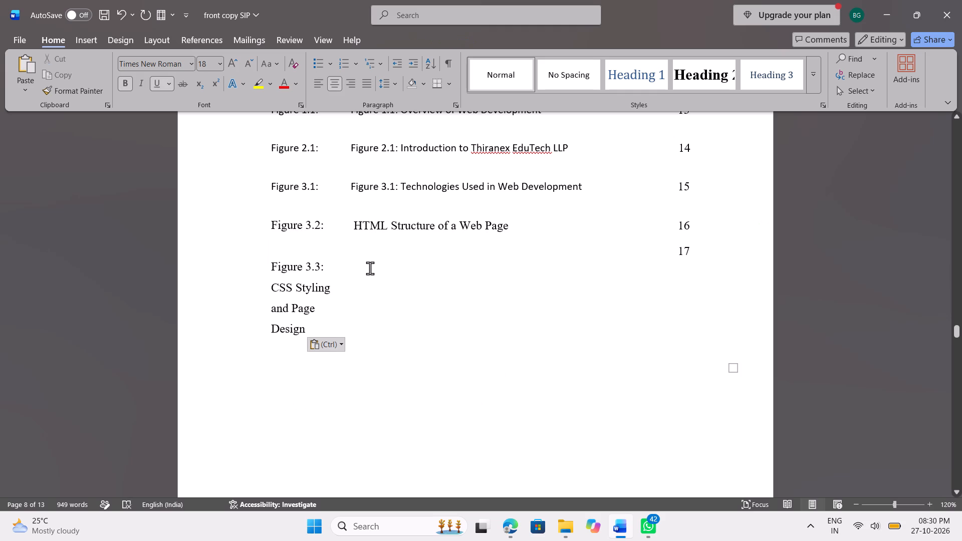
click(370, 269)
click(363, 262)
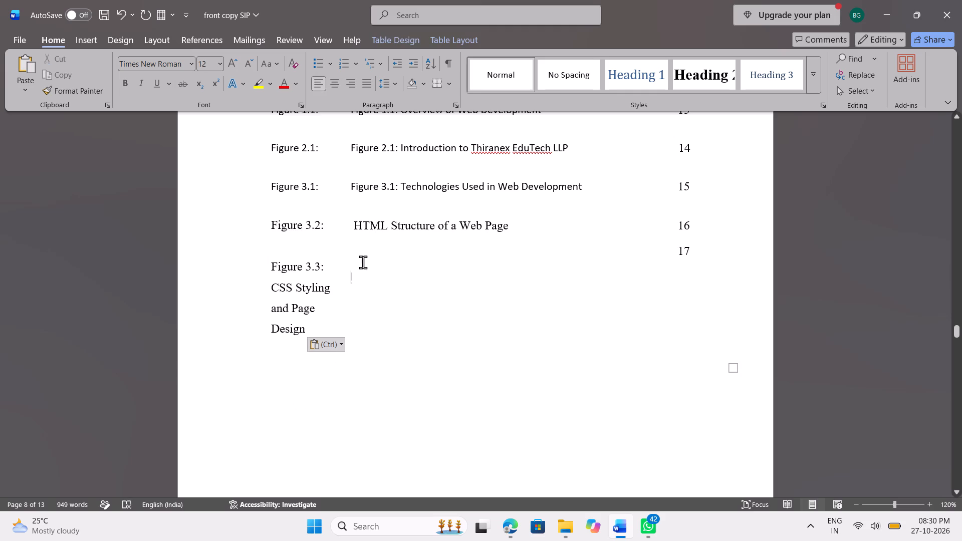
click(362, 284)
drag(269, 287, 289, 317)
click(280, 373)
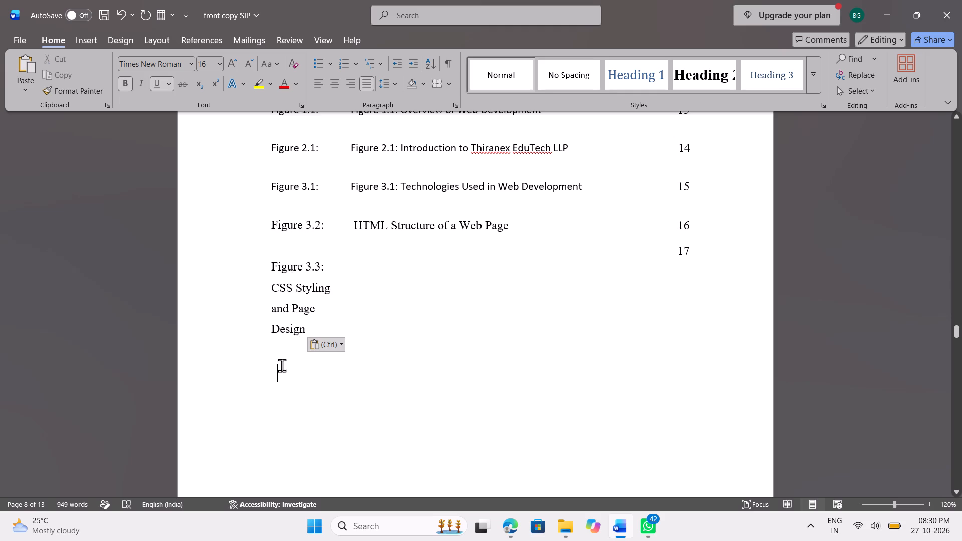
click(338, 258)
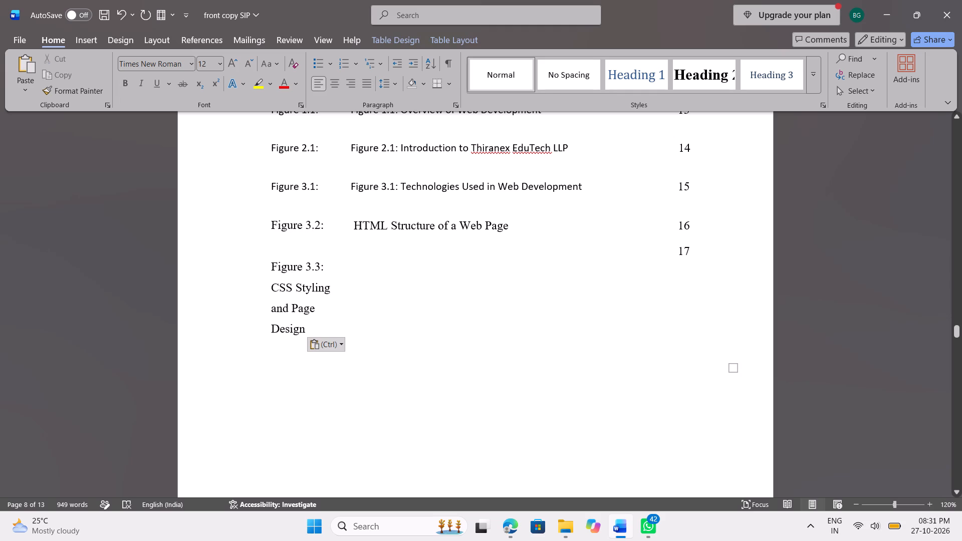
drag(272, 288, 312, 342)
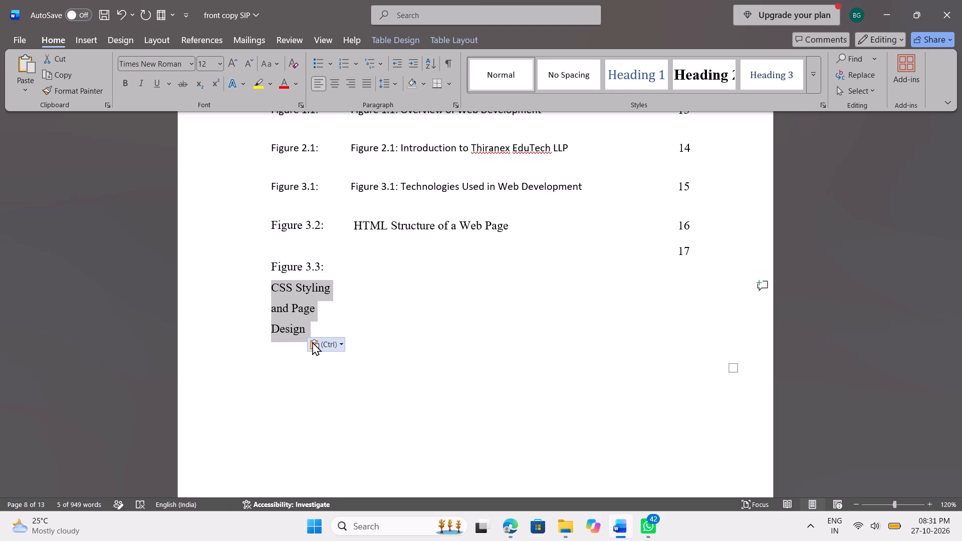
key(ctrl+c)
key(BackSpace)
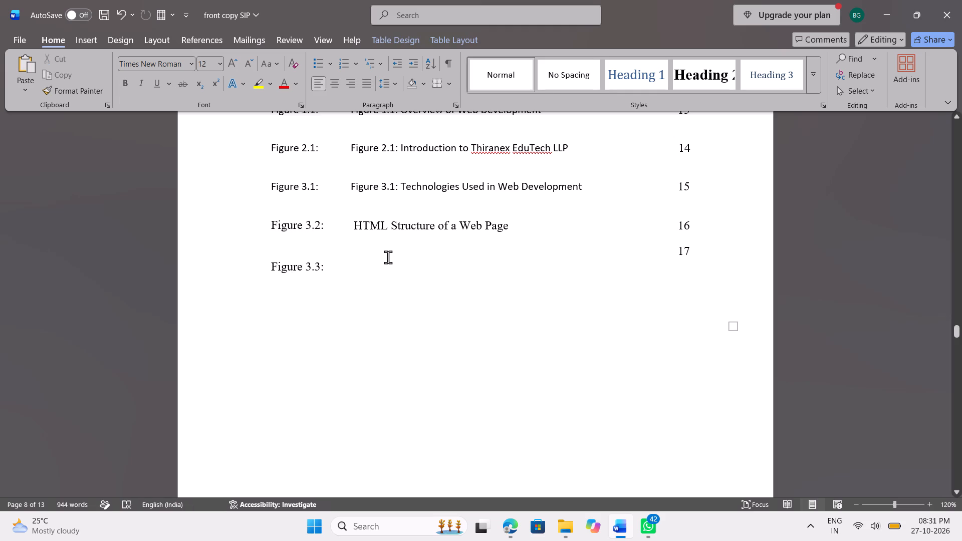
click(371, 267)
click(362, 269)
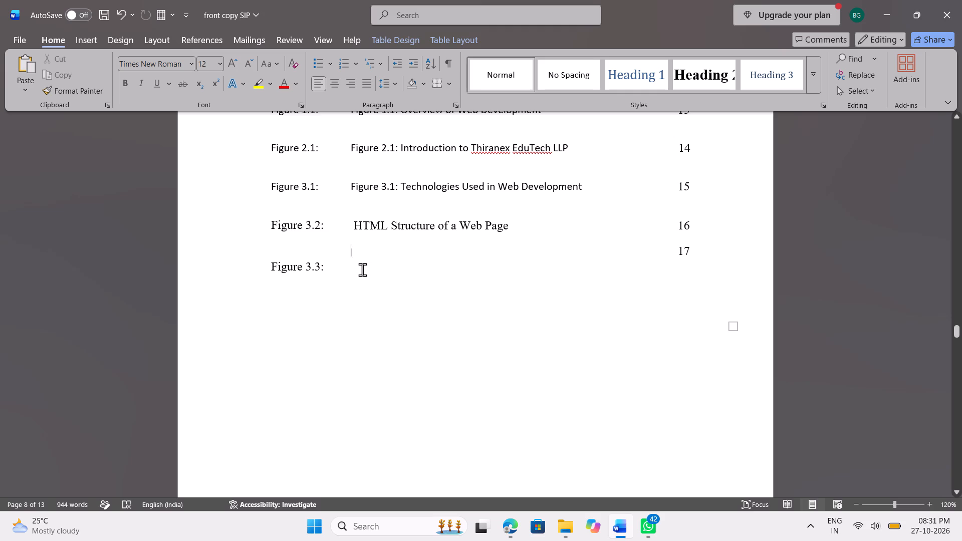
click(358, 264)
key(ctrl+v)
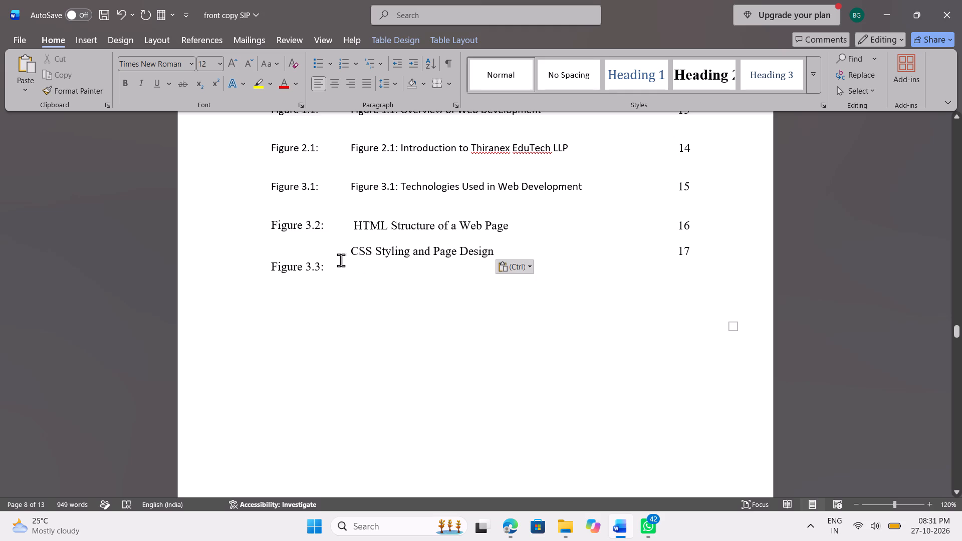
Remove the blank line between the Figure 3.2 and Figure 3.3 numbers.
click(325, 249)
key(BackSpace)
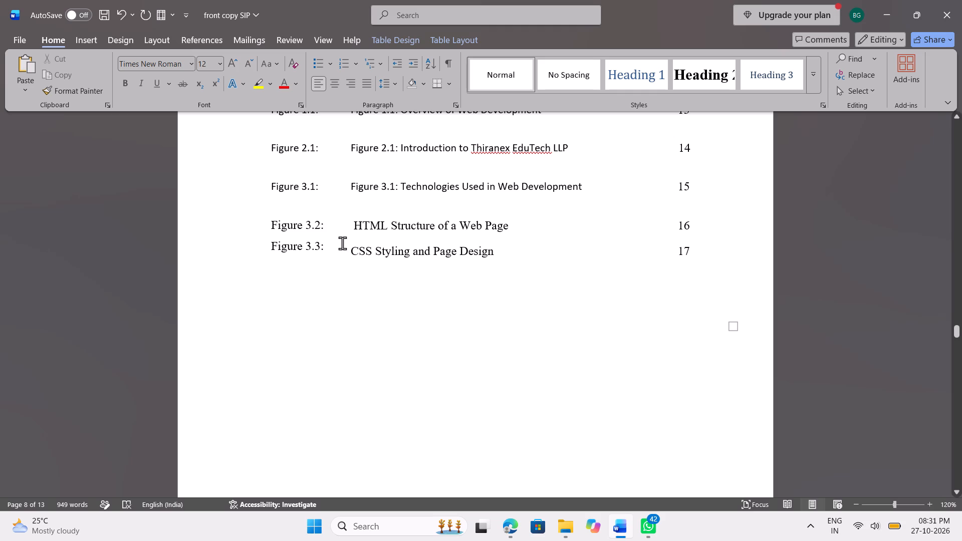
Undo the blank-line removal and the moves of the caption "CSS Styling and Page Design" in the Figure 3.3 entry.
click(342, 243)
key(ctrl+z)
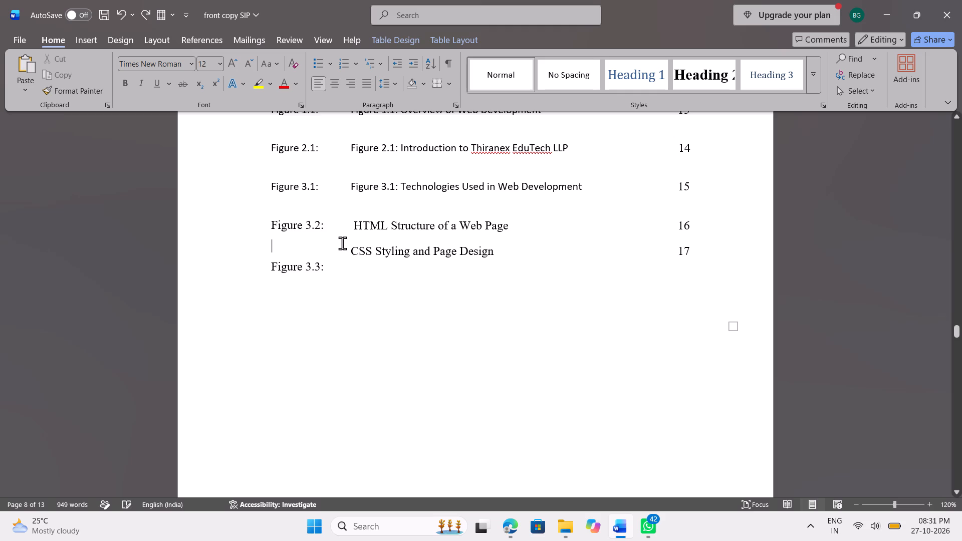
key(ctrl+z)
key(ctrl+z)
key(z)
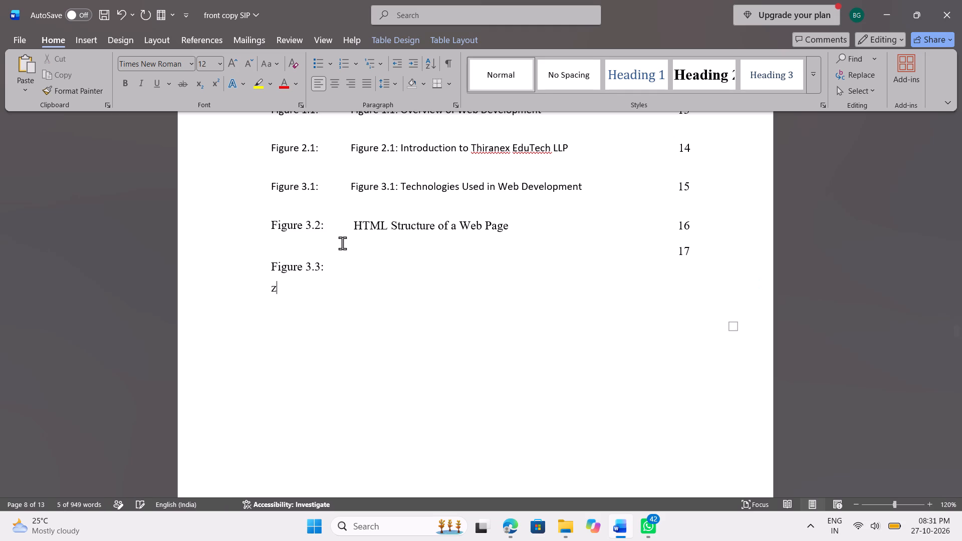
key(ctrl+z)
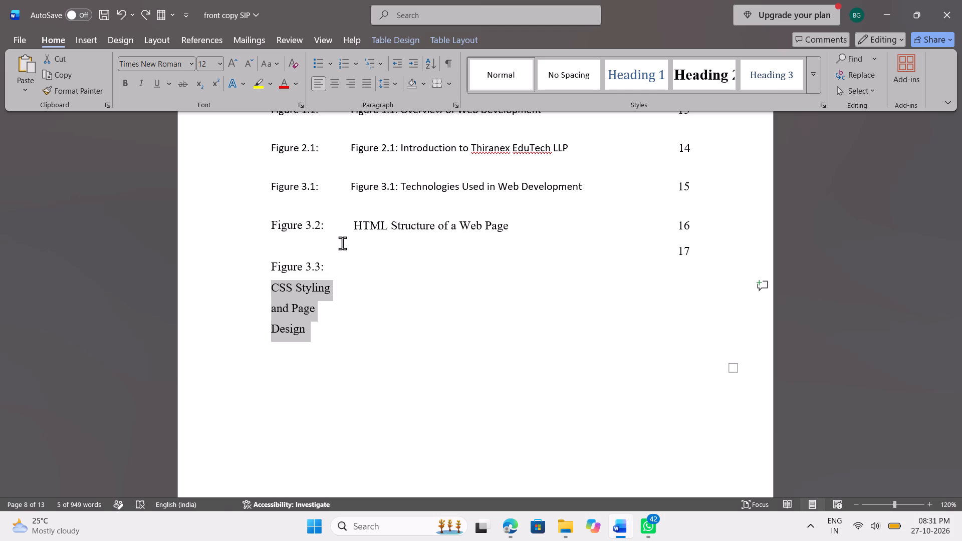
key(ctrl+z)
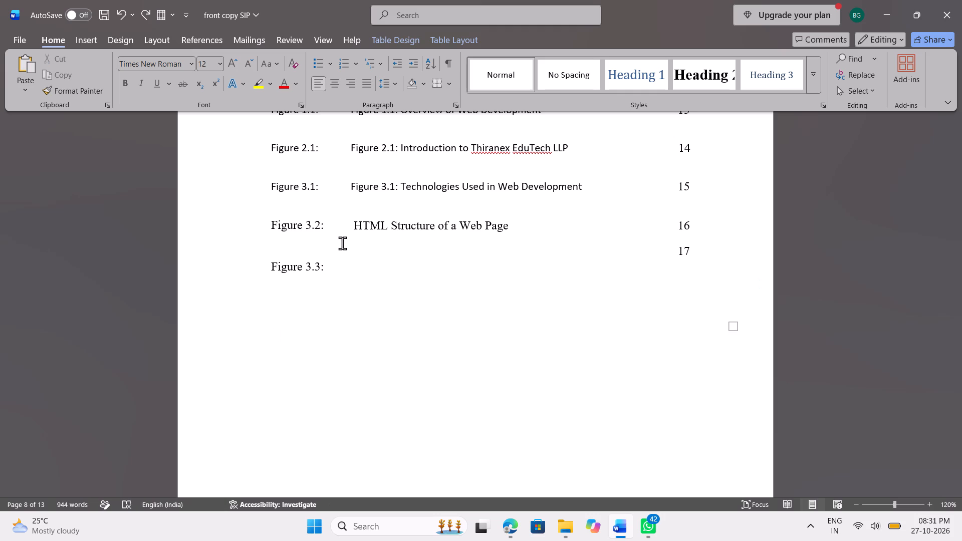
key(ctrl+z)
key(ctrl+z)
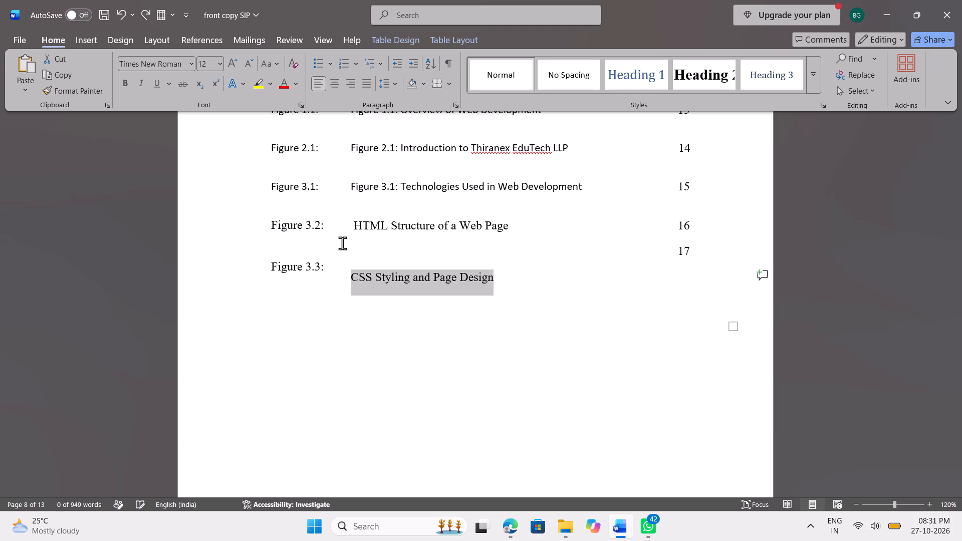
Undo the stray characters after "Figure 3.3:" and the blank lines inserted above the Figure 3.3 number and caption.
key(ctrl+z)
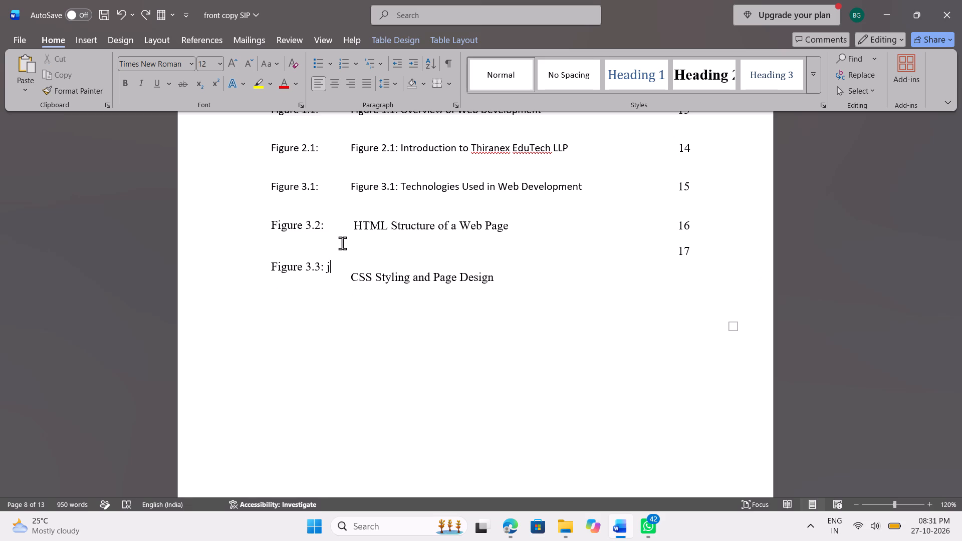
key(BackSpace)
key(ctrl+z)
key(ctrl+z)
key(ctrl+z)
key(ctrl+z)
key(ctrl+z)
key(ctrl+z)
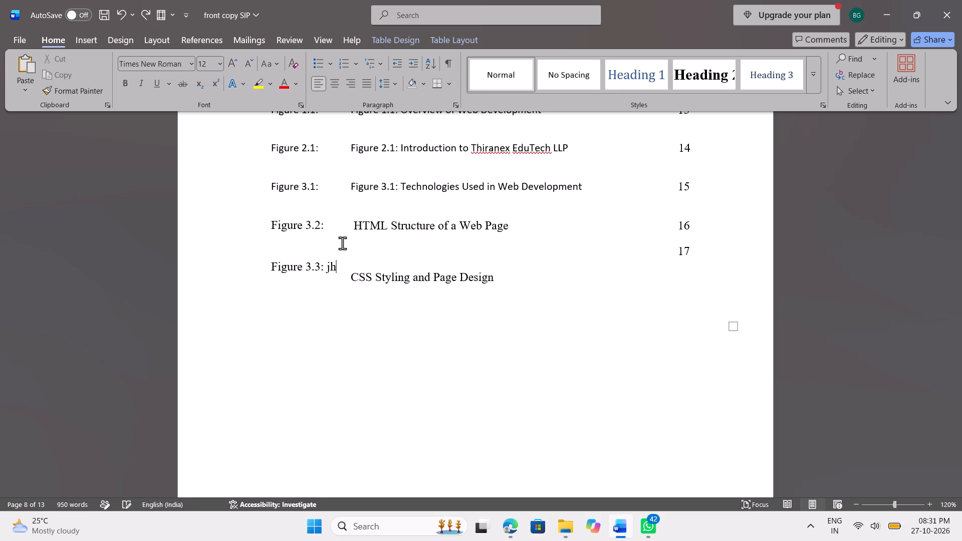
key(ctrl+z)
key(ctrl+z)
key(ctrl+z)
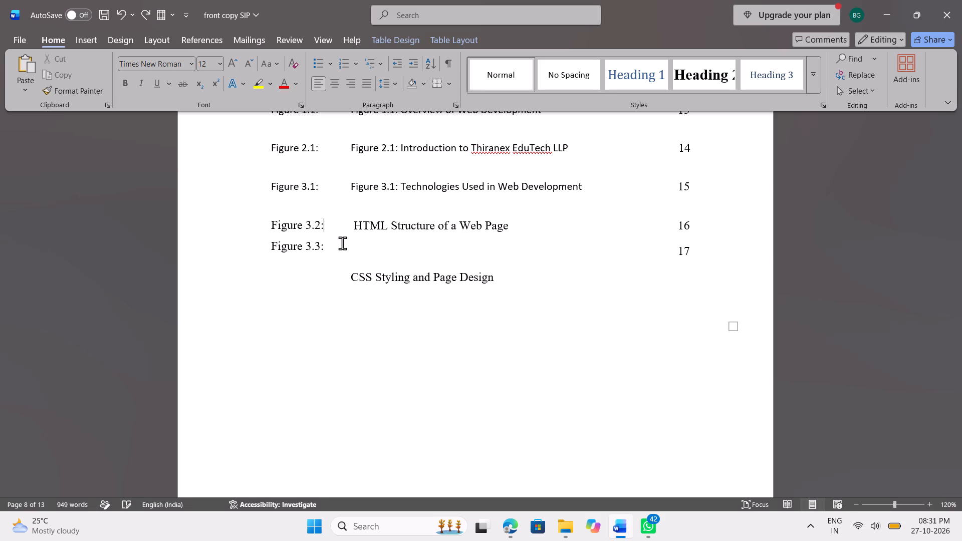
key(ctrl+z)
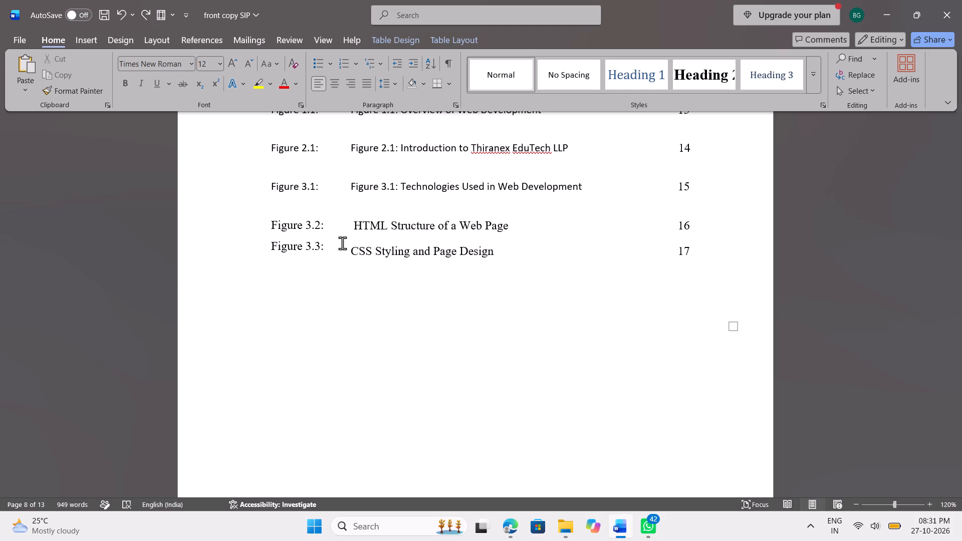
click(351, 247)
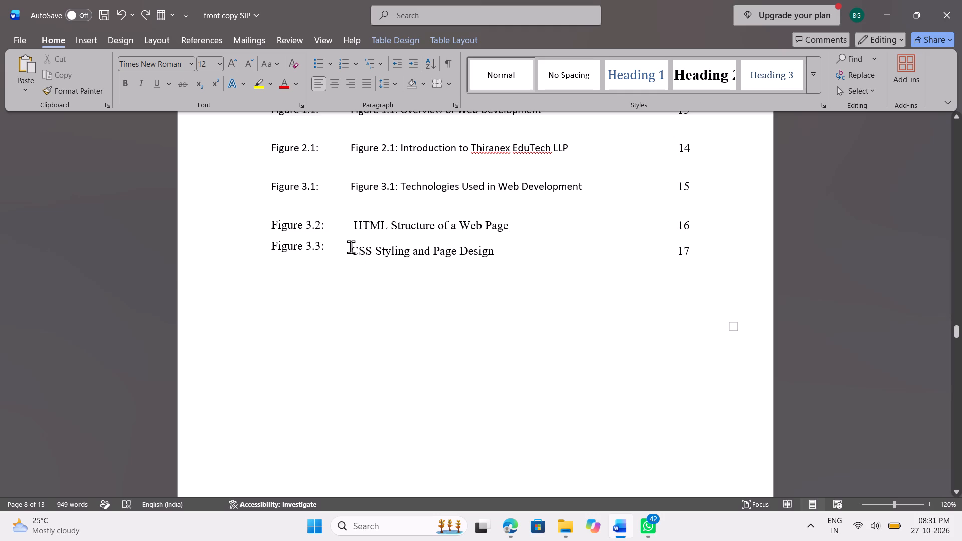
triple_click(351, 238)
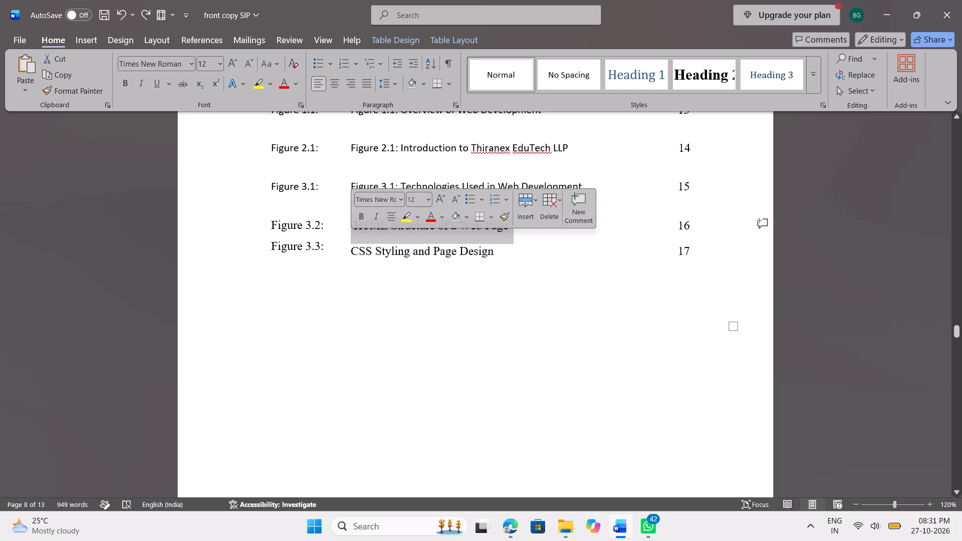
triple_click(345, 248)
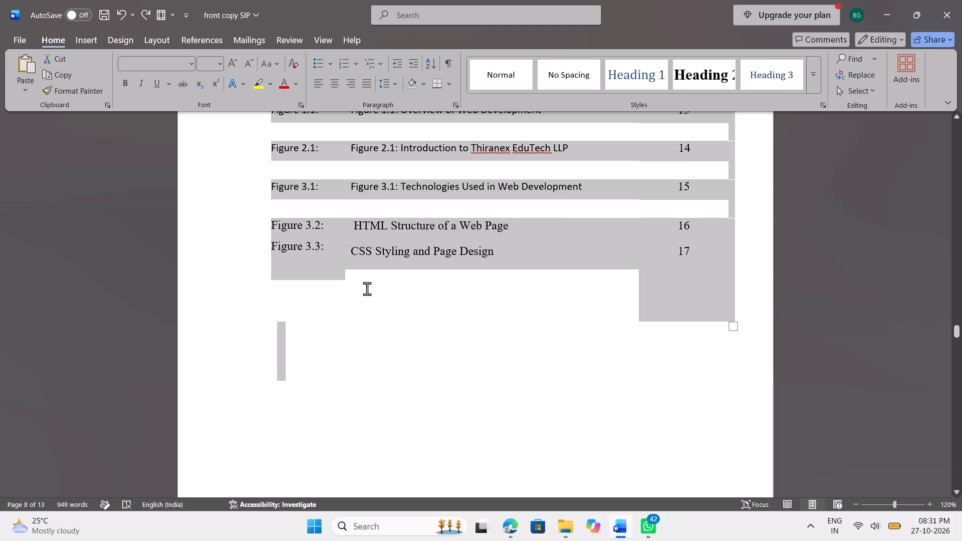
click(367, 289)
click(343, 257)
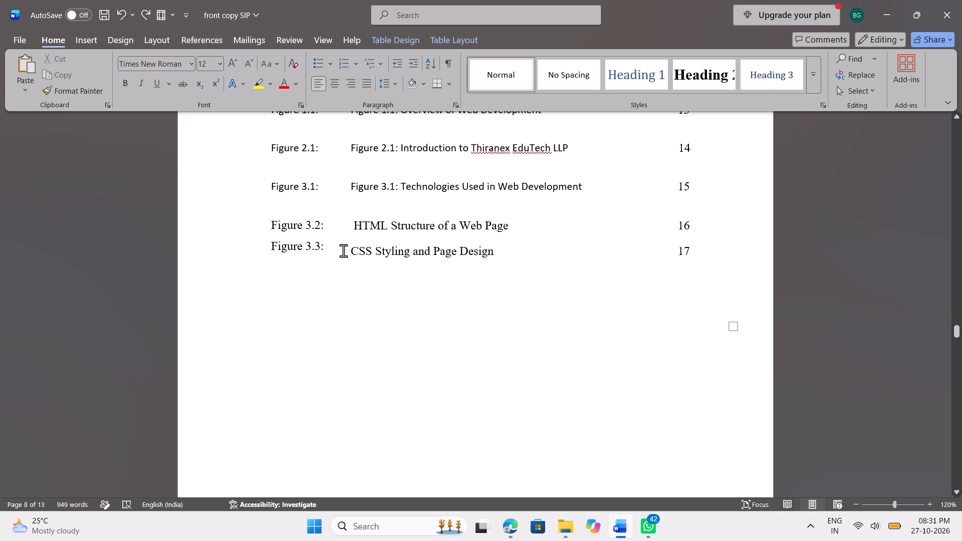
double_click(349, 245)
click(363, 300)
Resize the List of Figures table to be taller and slightly narrower, spreading its rows further apart.
drag(731, 328, 720, 359)
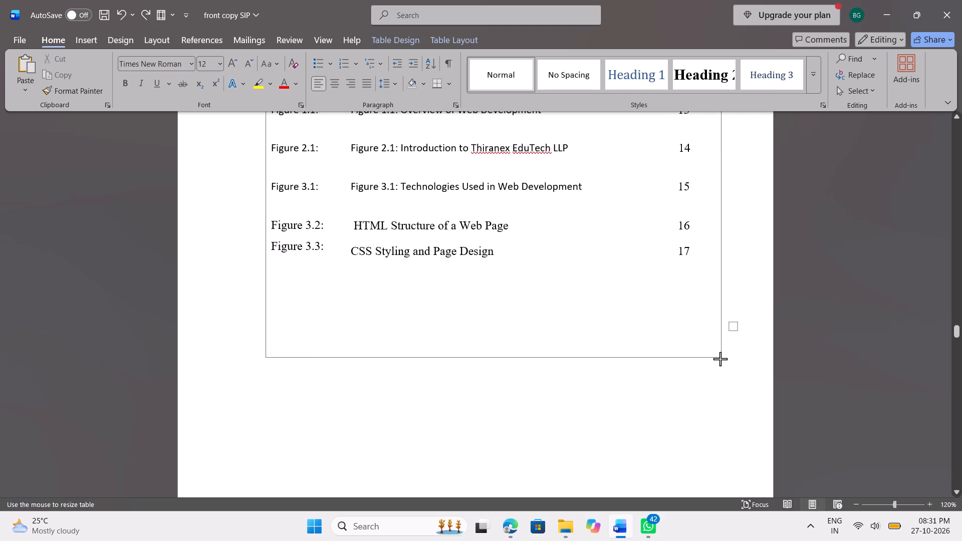
drag(720, 359, 714, 406)
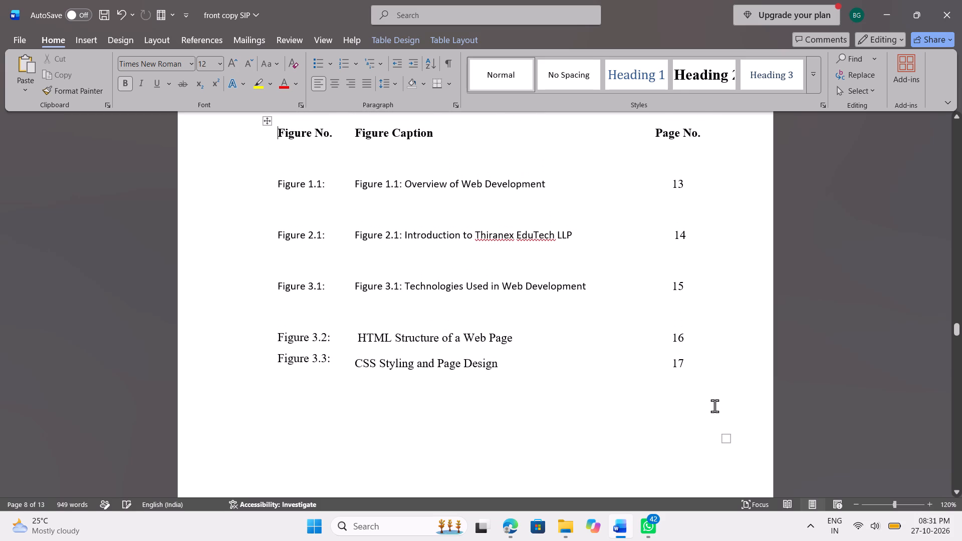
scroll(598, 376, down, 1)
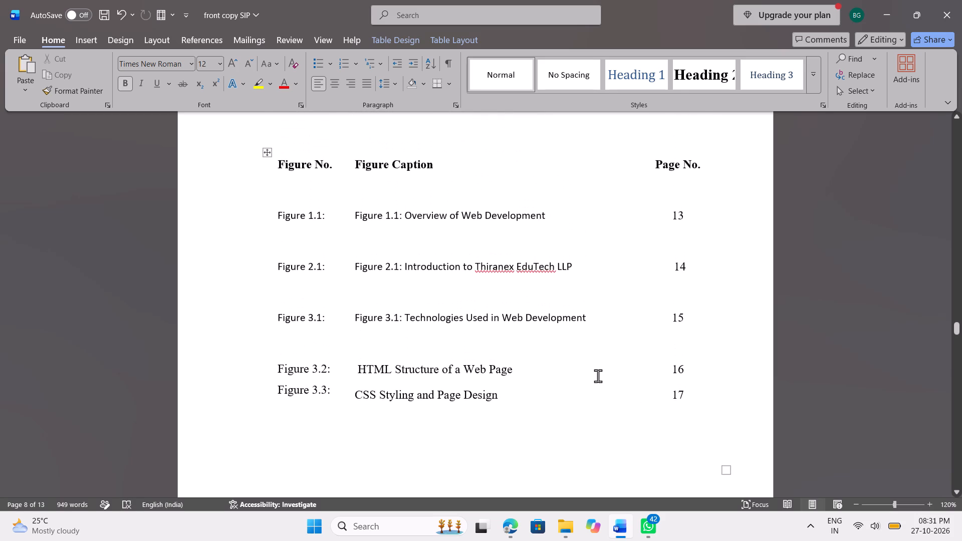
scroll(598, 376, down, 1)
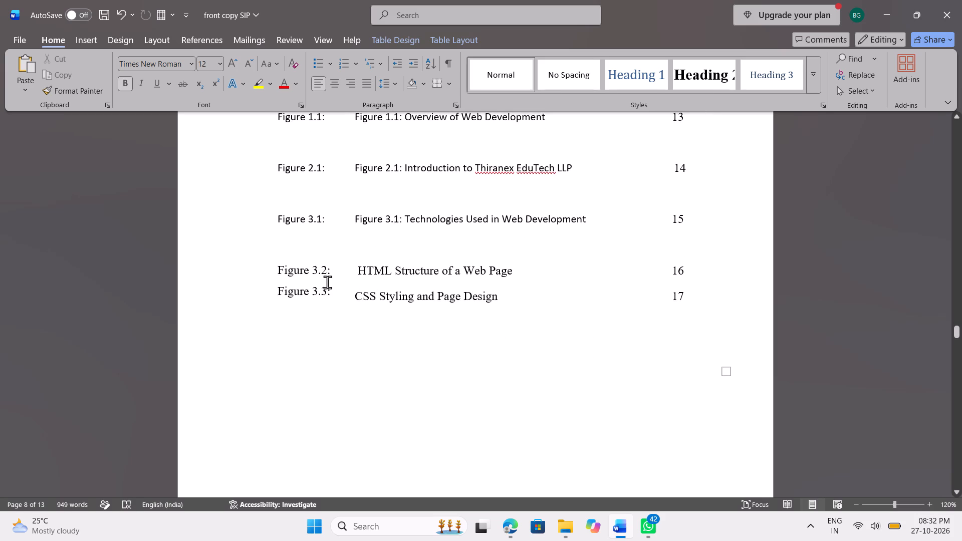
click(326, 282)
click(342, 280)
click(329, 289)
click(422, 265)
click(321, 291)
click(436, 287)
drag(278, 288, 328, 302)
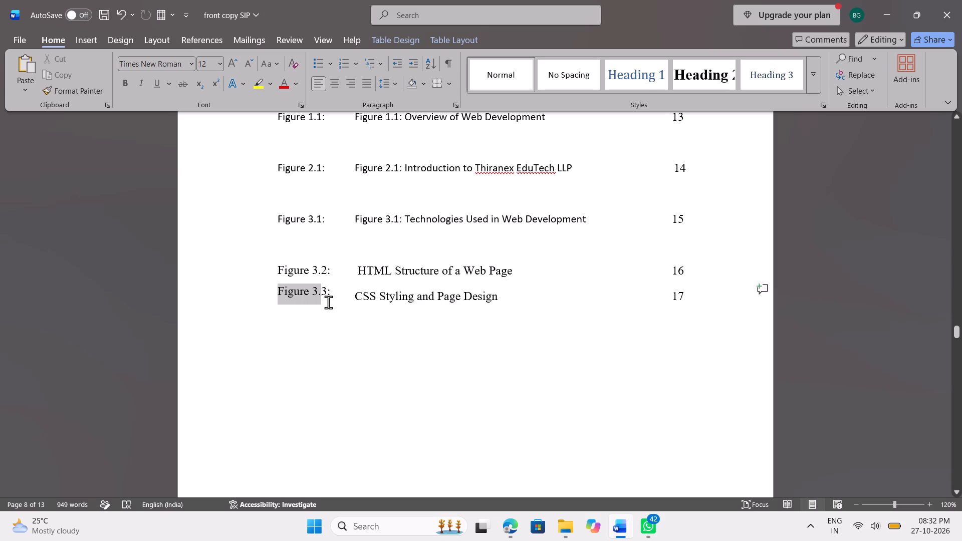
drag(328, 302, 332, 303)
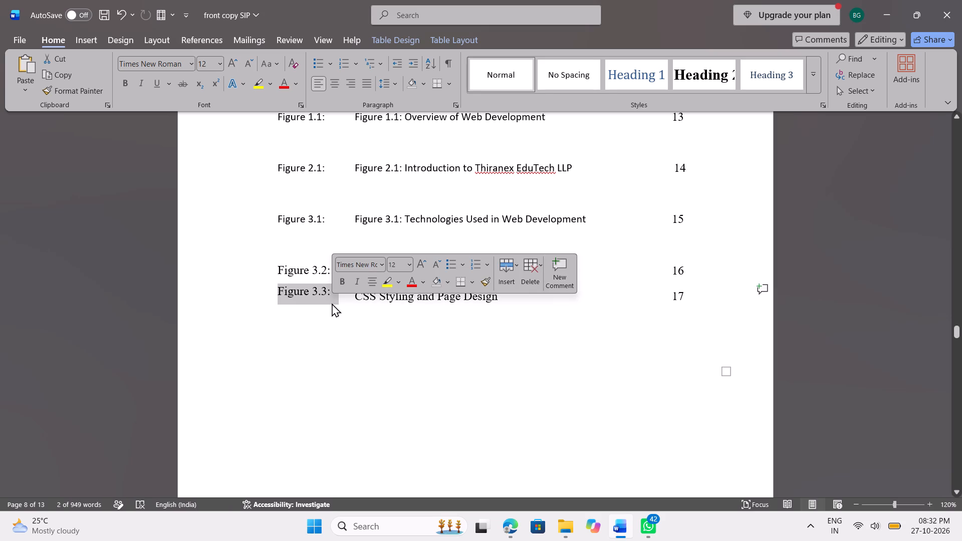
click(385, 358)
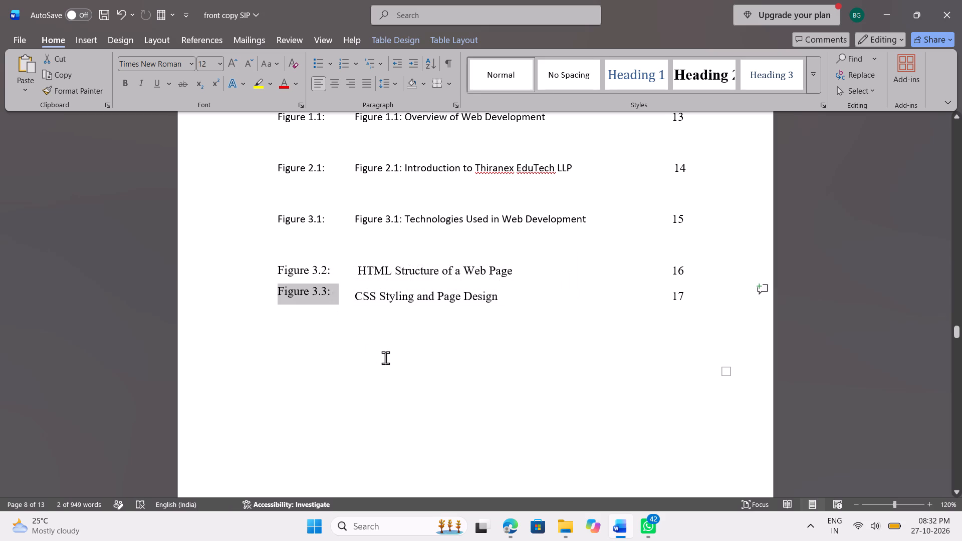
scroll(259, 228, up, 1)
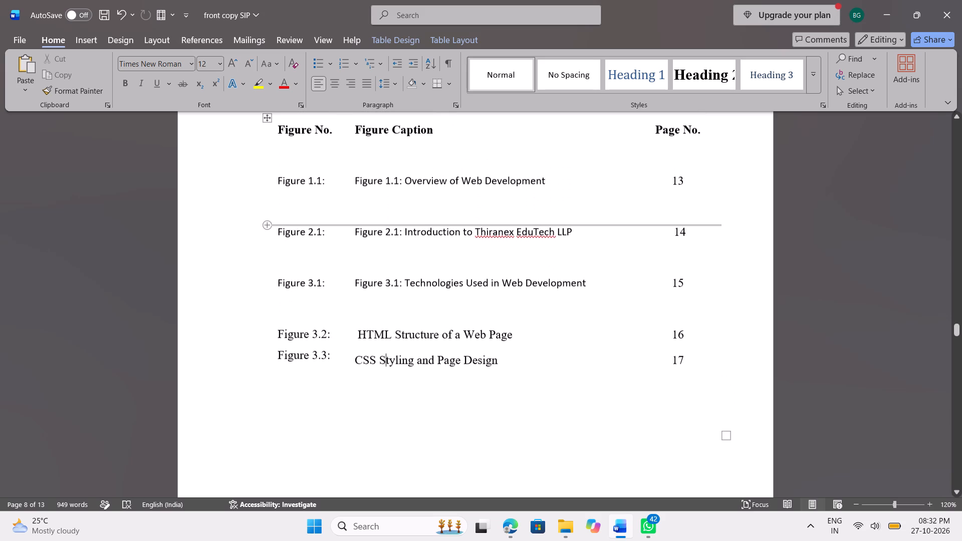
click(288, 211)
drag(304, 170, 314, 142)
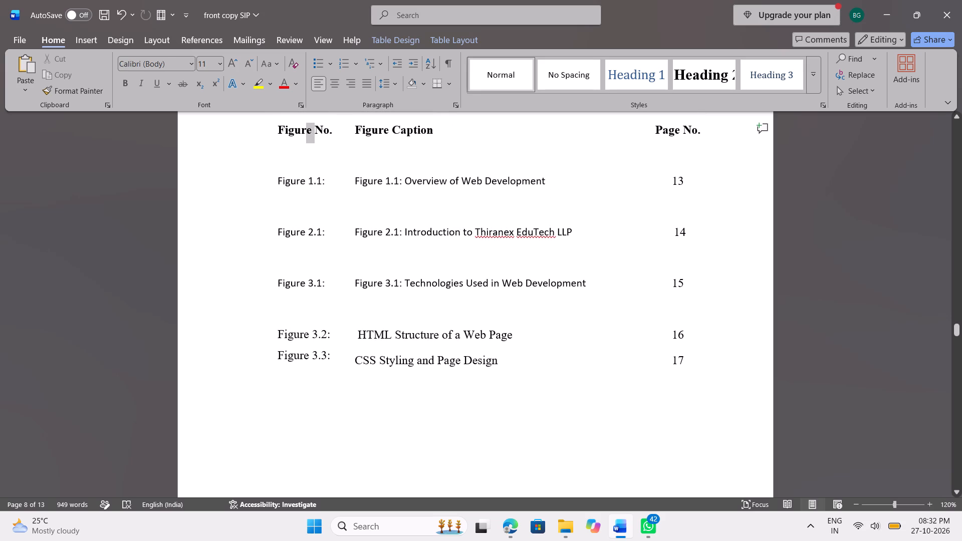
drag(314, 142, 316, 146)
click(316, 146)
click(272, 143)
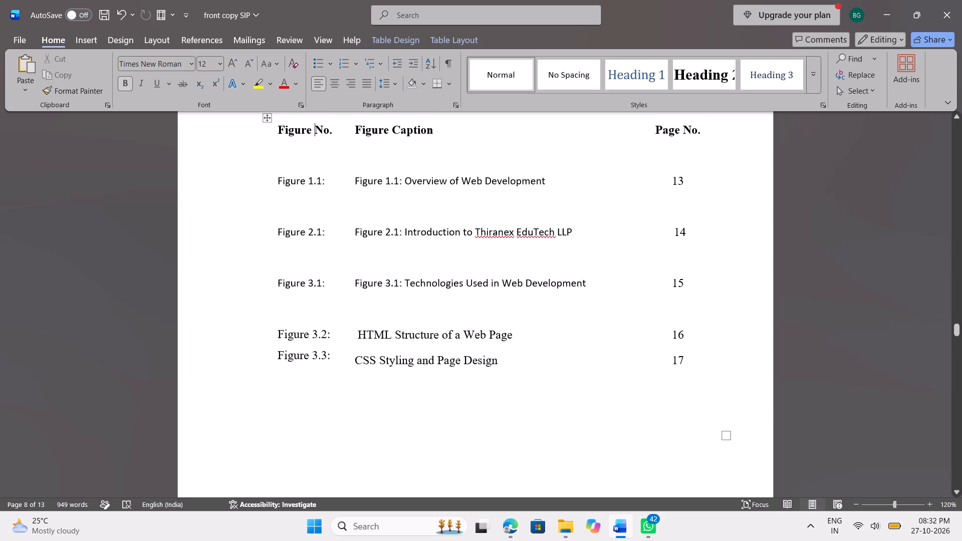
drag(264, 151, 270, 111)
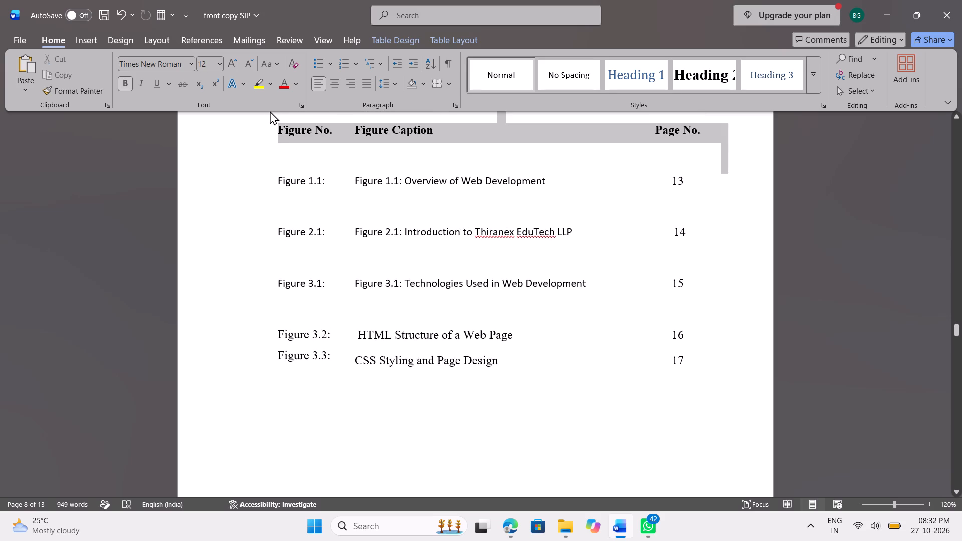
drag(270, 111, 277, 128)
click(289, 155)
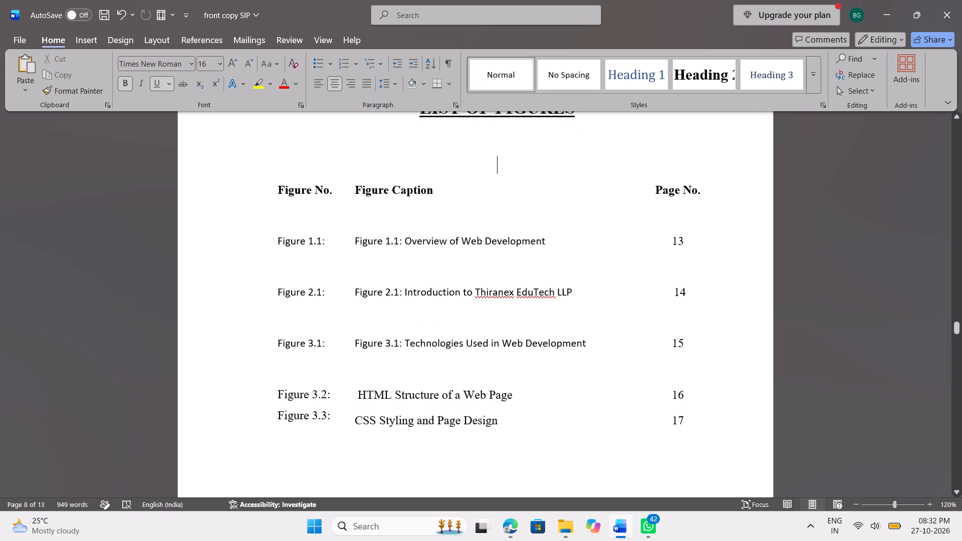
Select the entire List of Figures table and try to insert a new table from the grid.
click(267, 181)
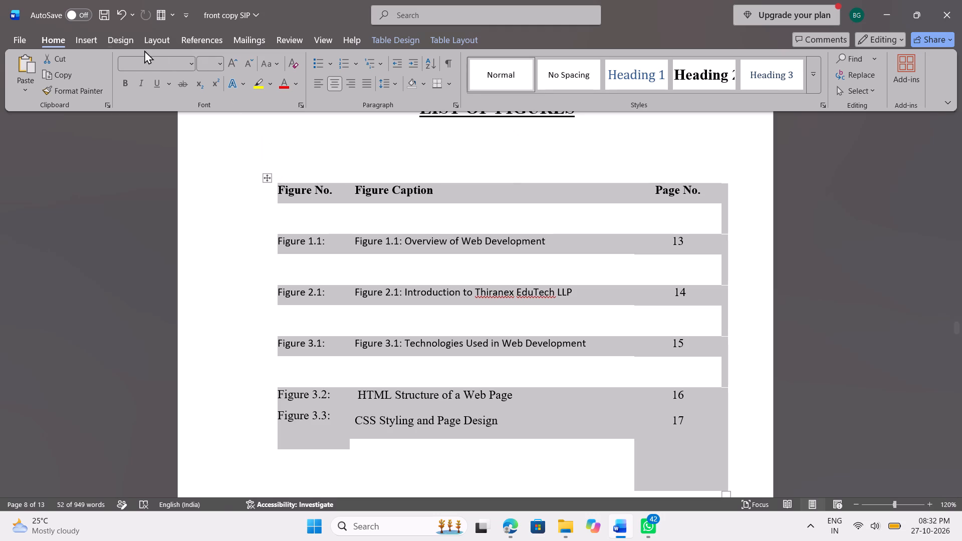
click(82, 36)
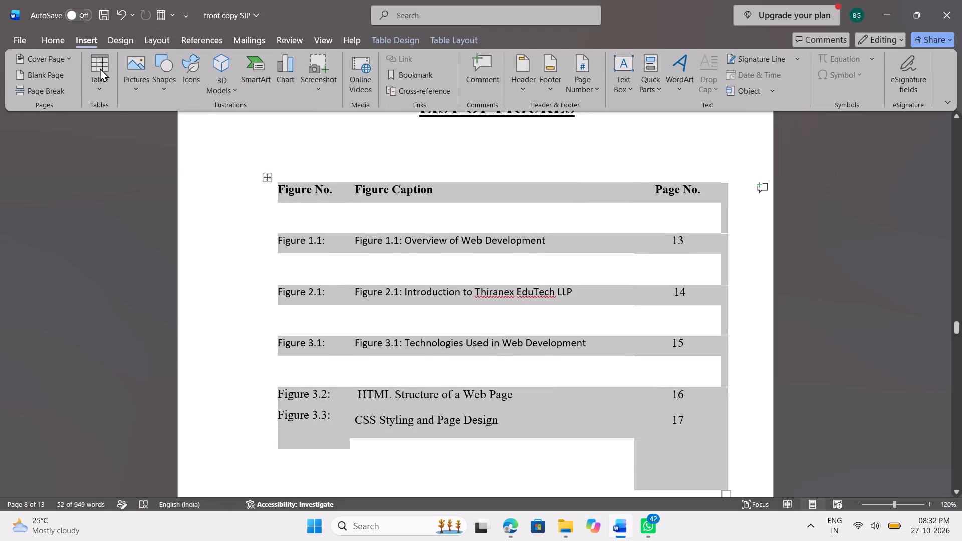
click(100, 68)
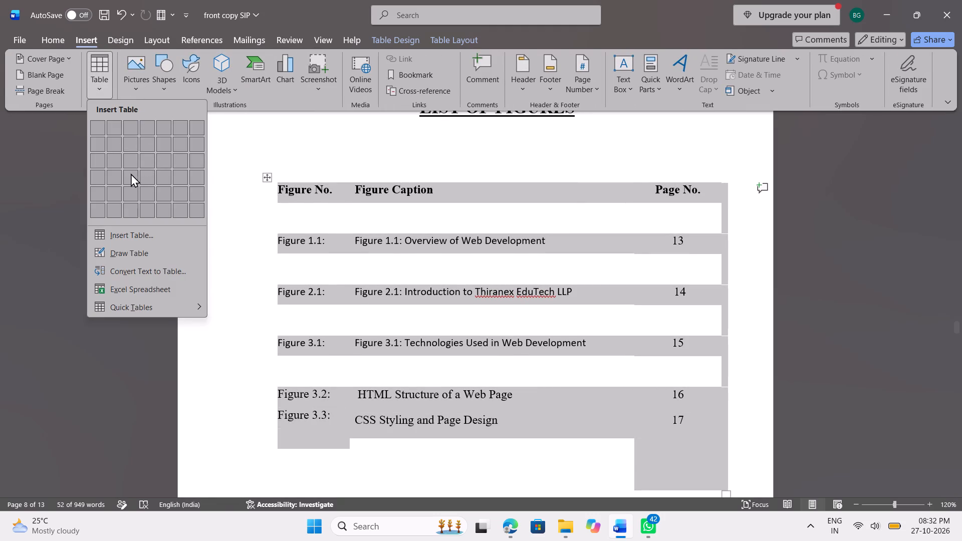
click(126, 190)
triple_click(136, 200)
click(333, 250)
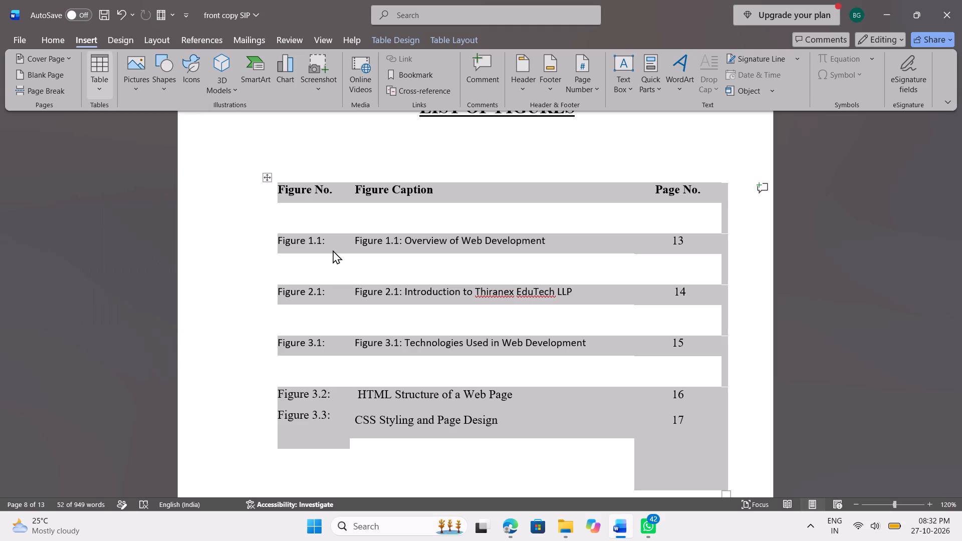
Deselect the List of Figures table and add two new lines below "Figure 3.3:" in the Figure No. column.
click(221, 305)
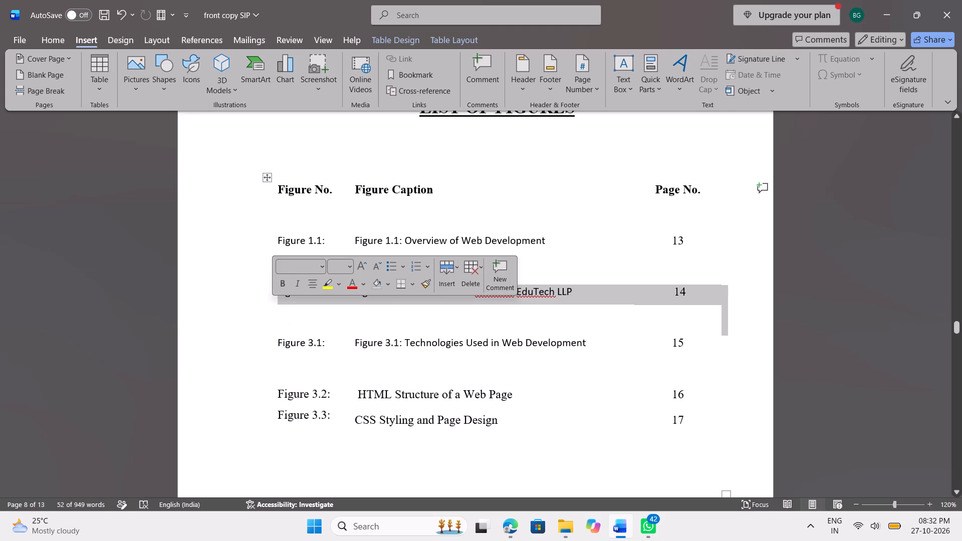
click(360, 356)
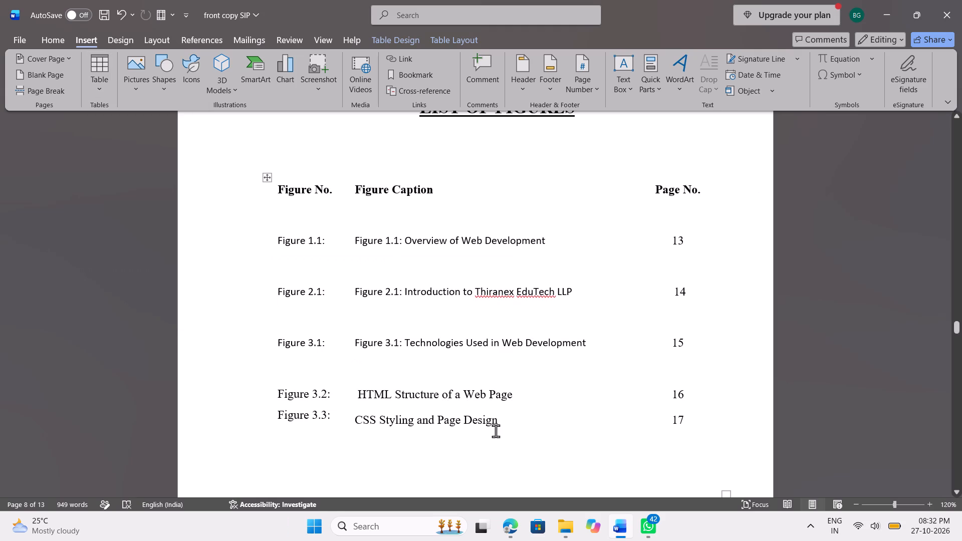
scroll(496, 431, down, 1)
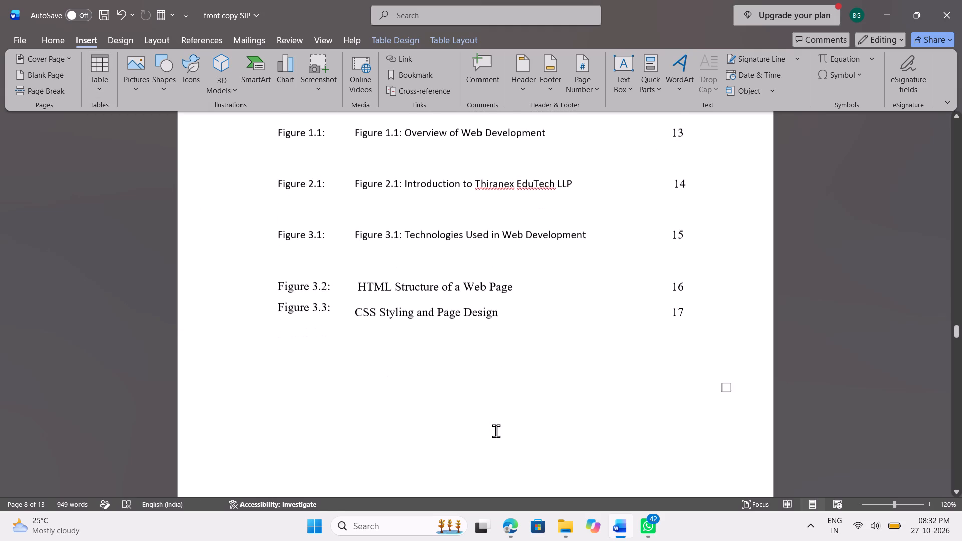
scroll(496, 431, down, 1)
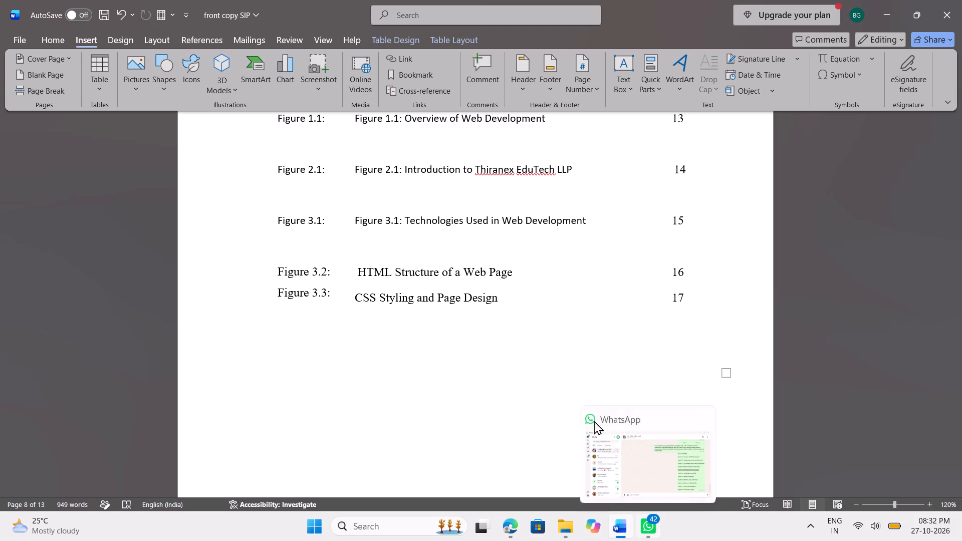
click(538, 311)
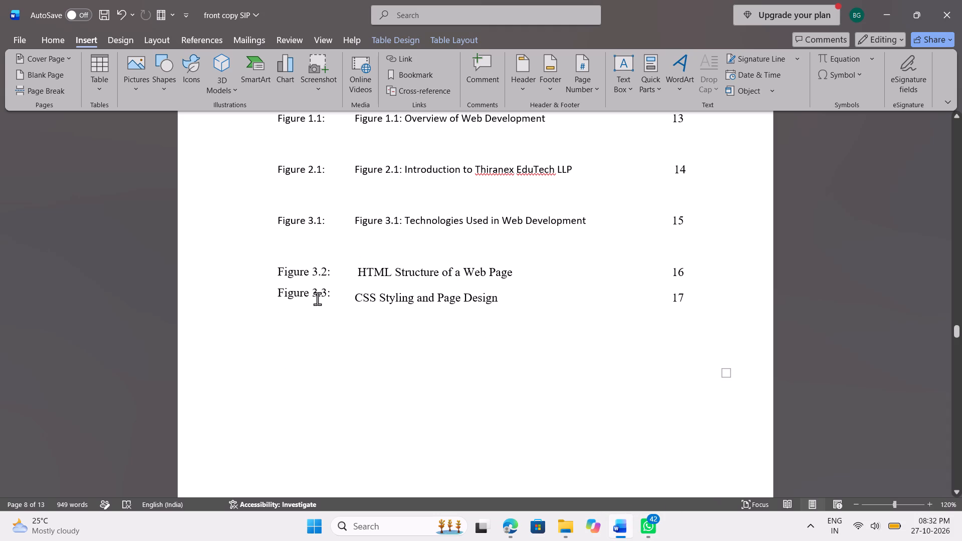
click(335, 294)
key(Return)
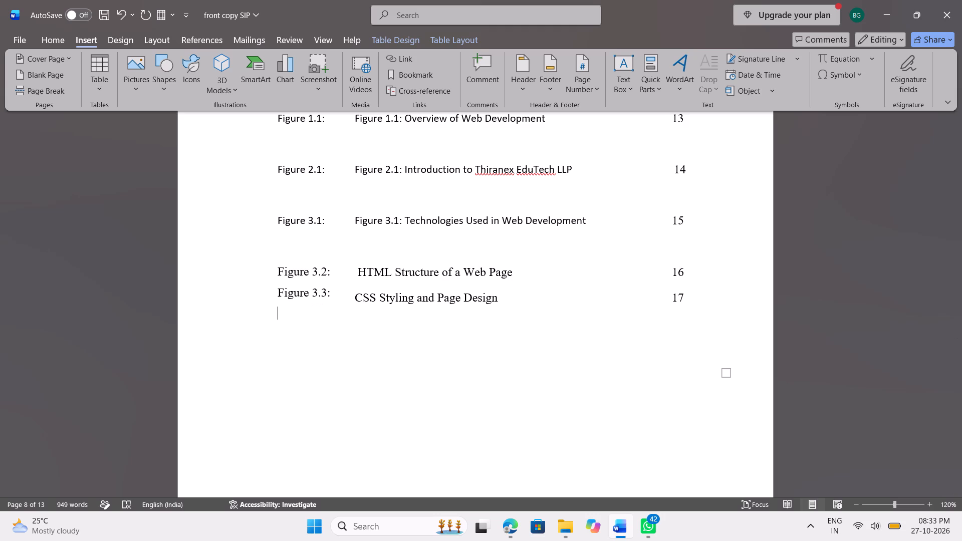
key(Return)
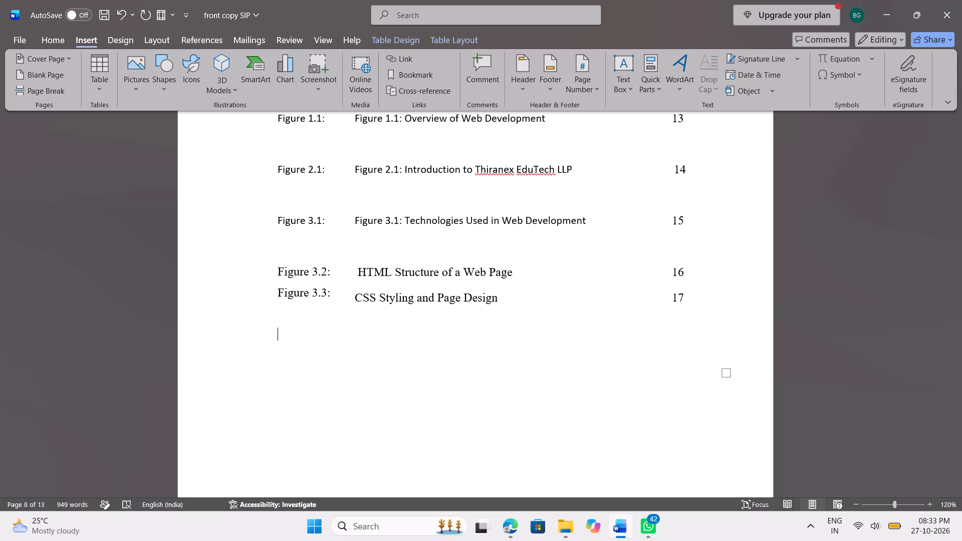
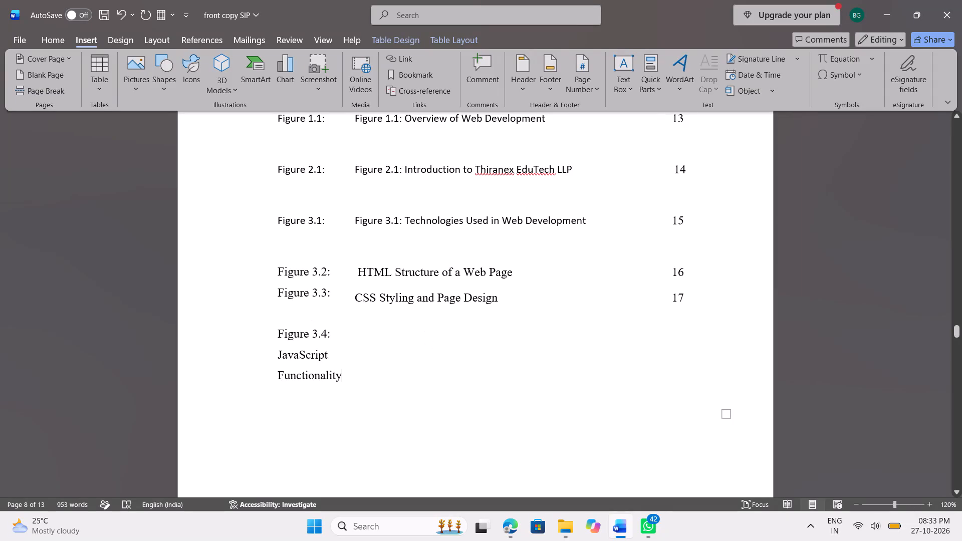
Widen the figure-number column of the List of Figures table by moving its outer border outward.
drag(272, 356, 267, 360)
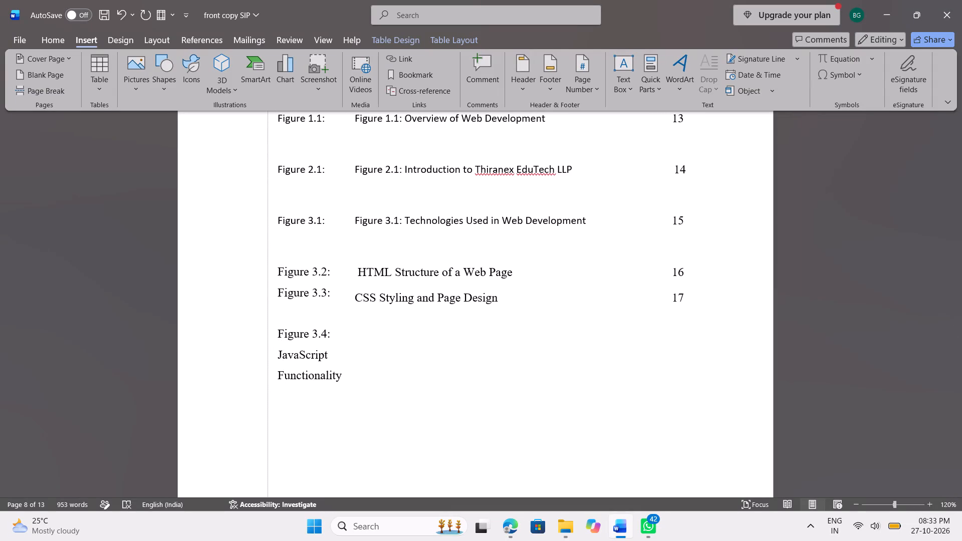
drag(267, 360, 246, 365)
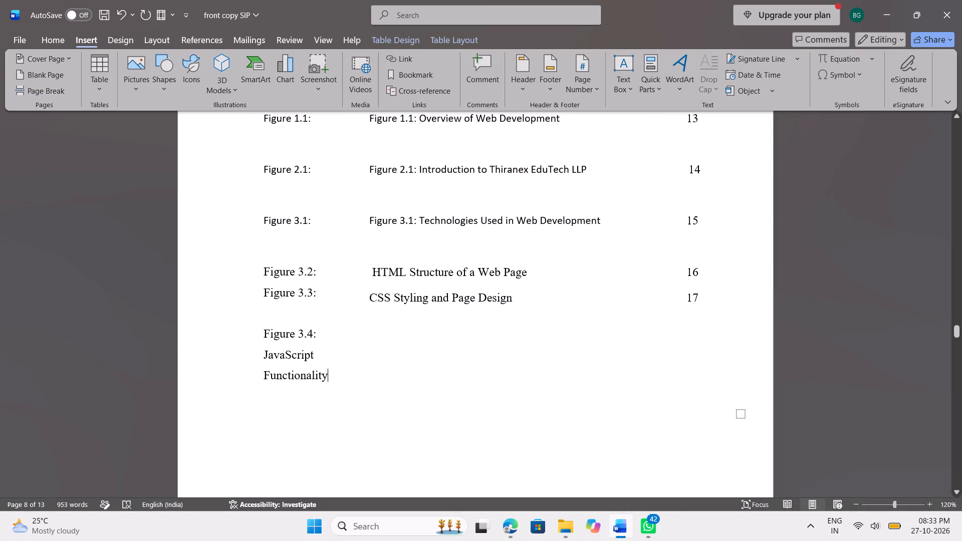
Copy the caption "JavaScript Functionality" and remove it from the figure-number cell, leaving only "Figure 3.4:".
drag(266, 355, 307, 379)
key(ctrl+c)
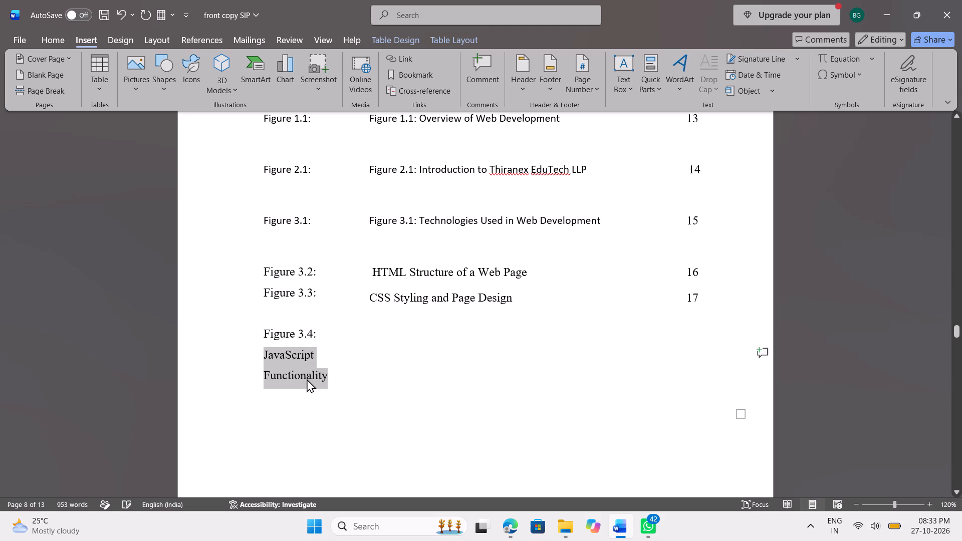
key(BackSpace)
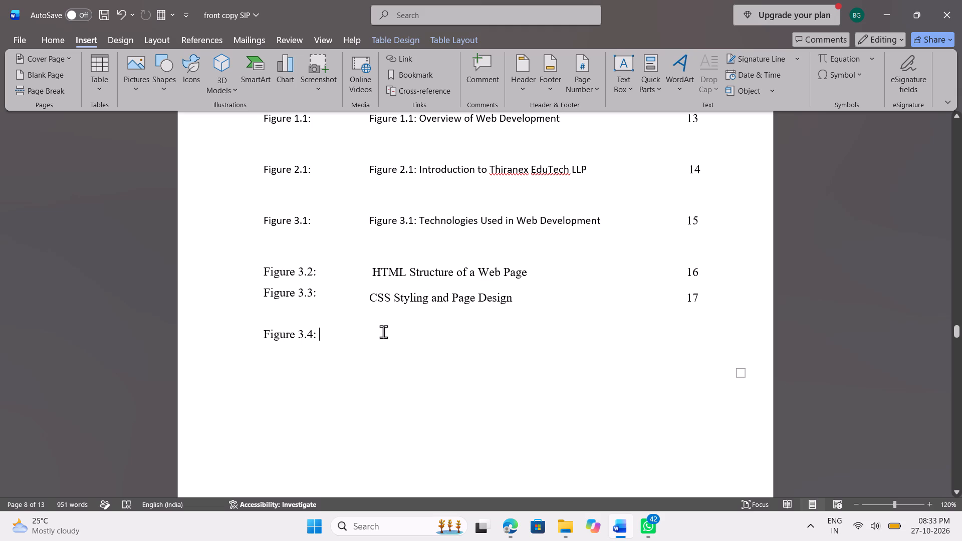
Paste the caption "JavaScript Functionality" for Figure 3.4, two lines below "CSS Styling and Page Design".
click(383, 332)
click(525, 301)
key(Return)
key(Return)
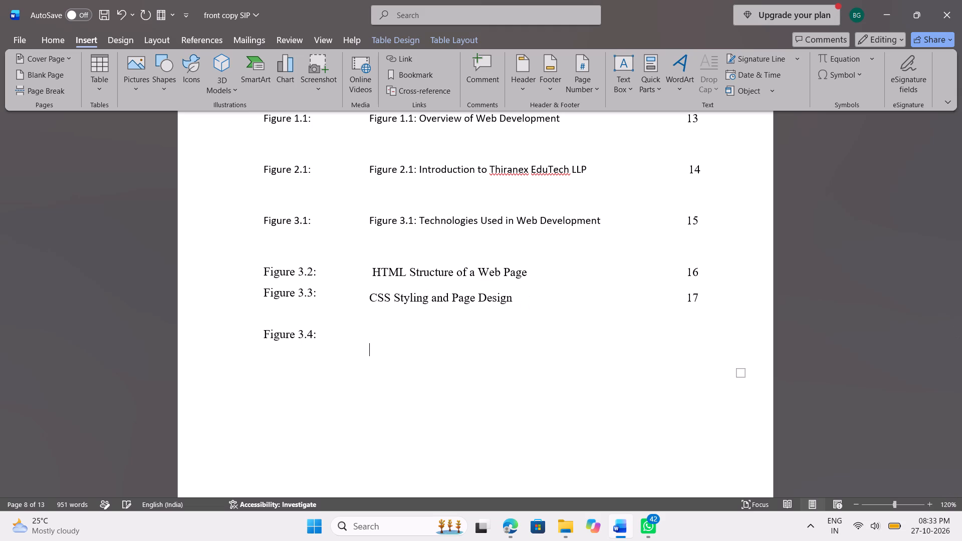
key(ctrl+v)
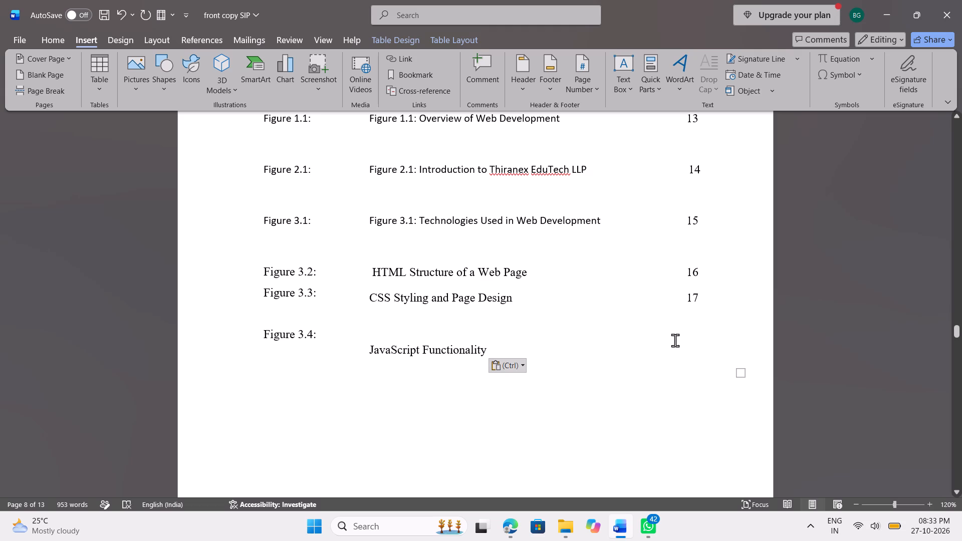
Add page number 18 for the Figure 3.4 entry, two lines below 17.
click(703, 299)
key(Return)
key(Return)
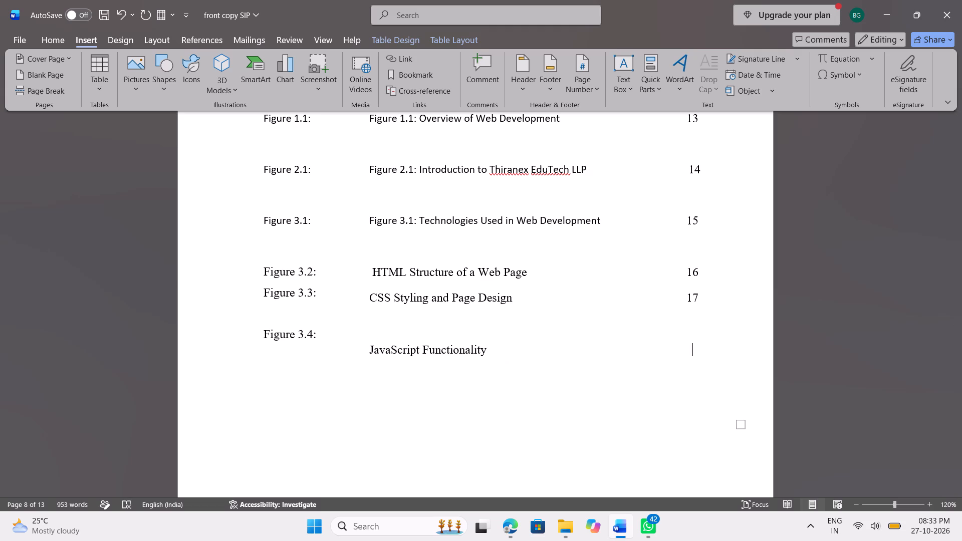
text(18)
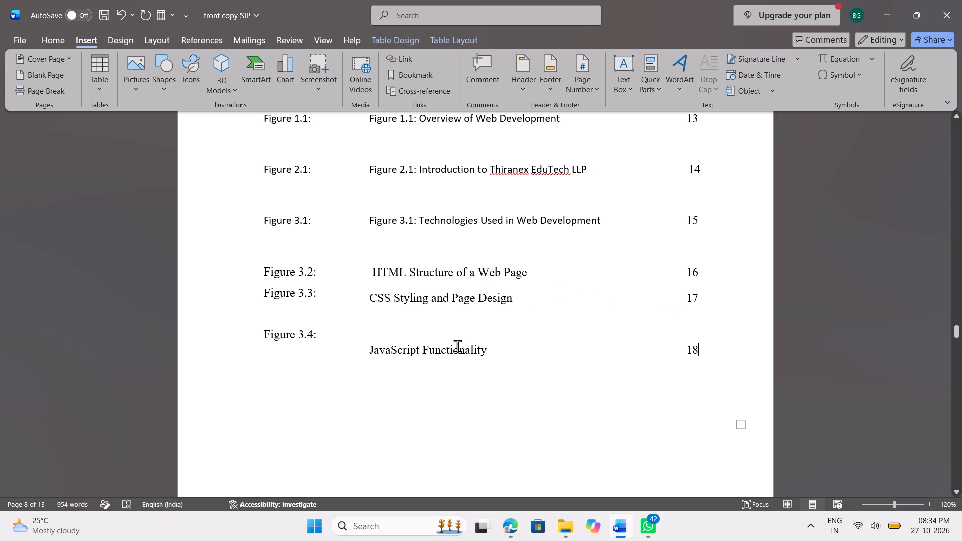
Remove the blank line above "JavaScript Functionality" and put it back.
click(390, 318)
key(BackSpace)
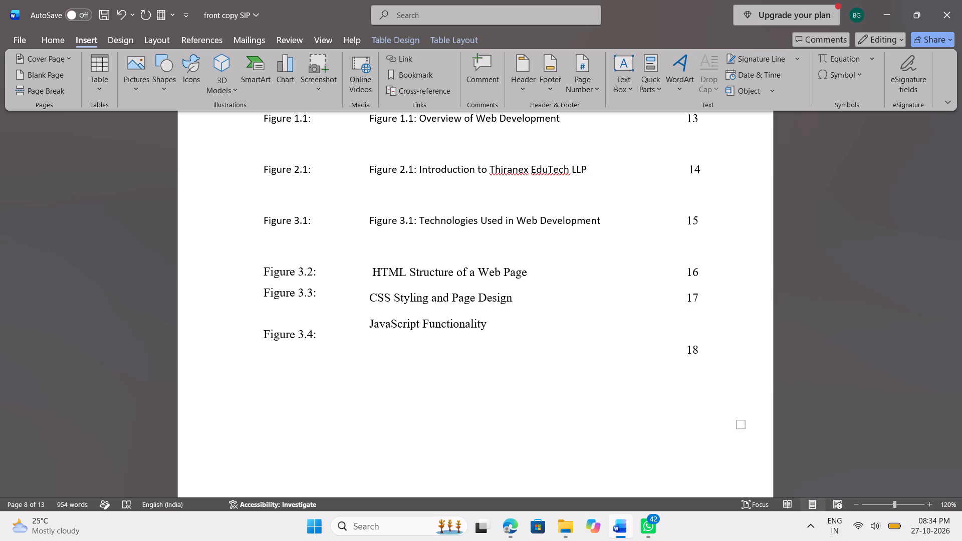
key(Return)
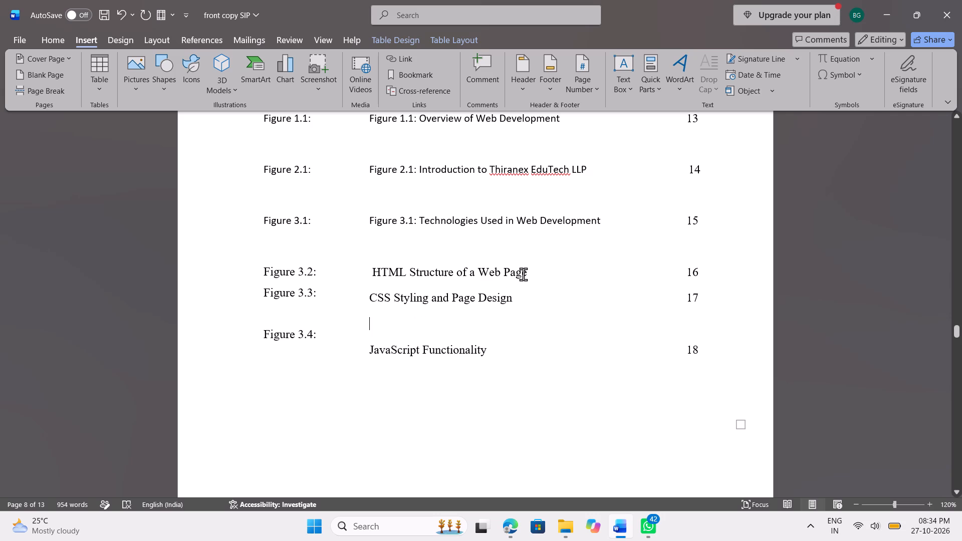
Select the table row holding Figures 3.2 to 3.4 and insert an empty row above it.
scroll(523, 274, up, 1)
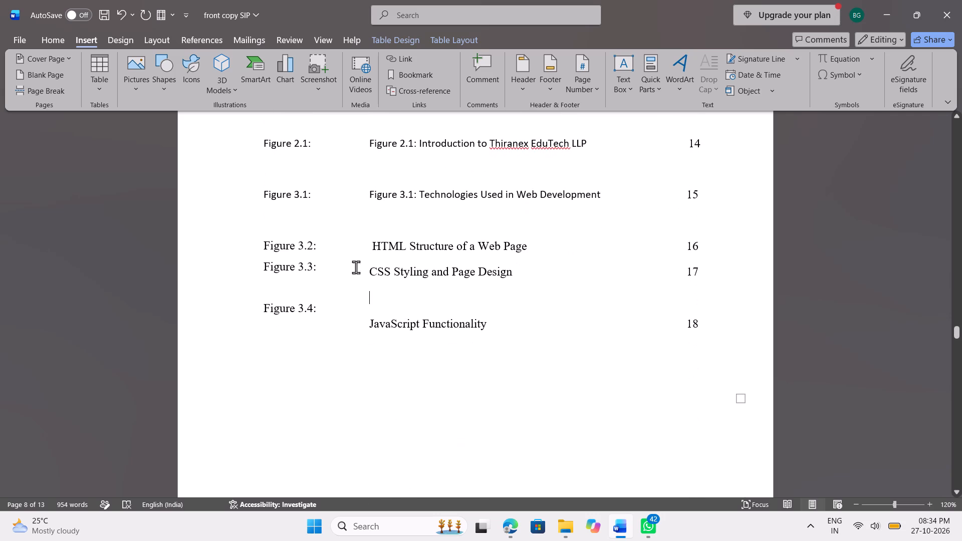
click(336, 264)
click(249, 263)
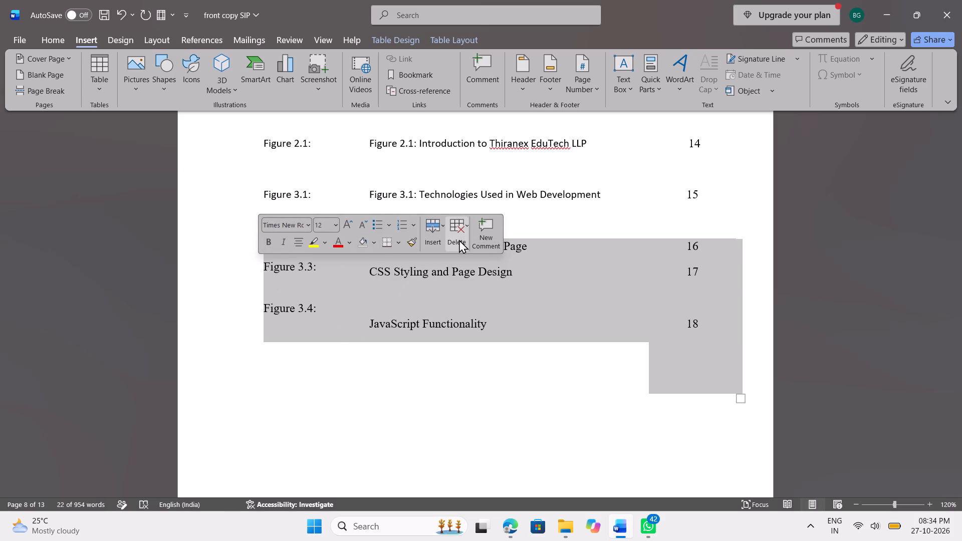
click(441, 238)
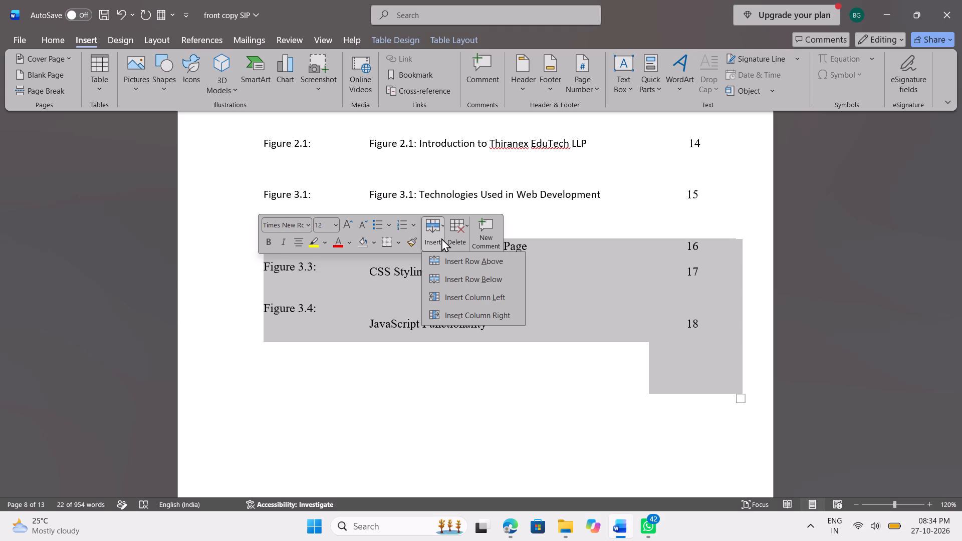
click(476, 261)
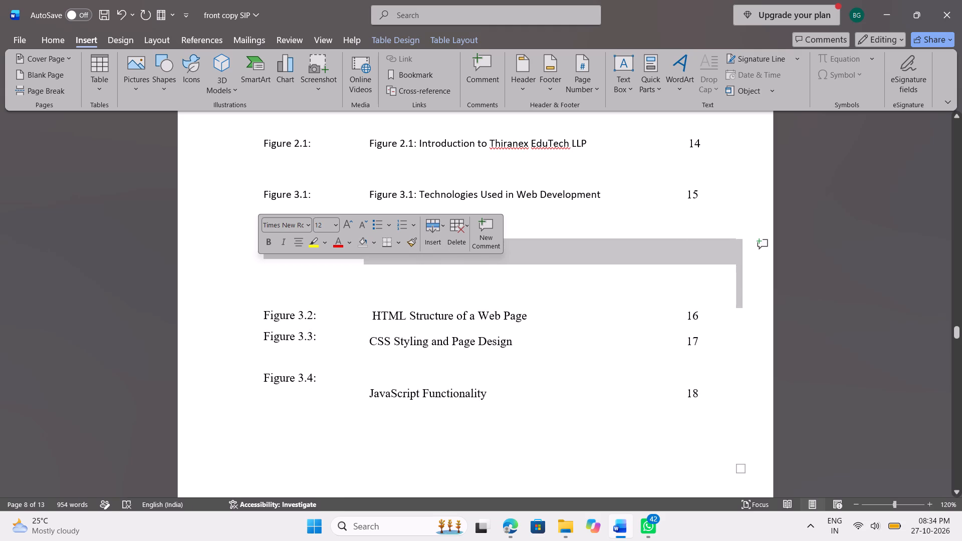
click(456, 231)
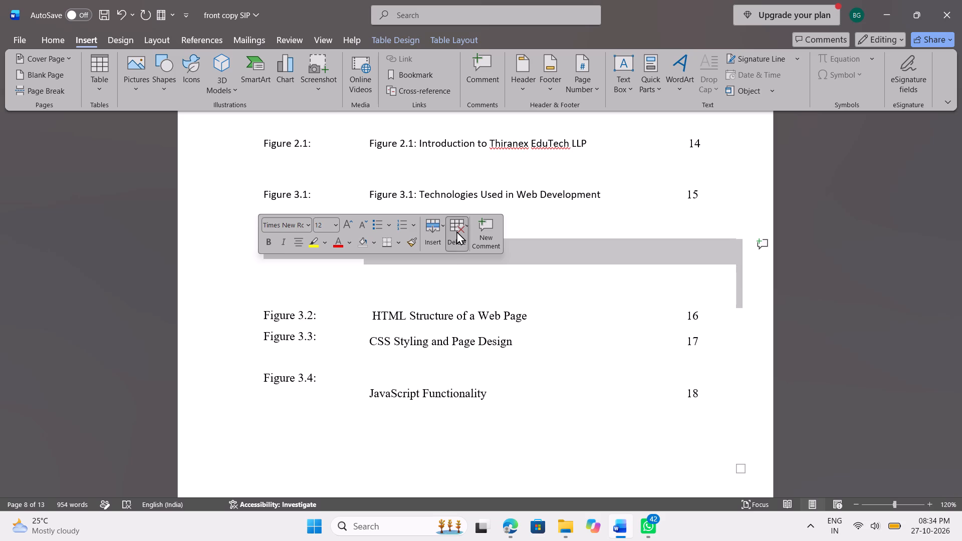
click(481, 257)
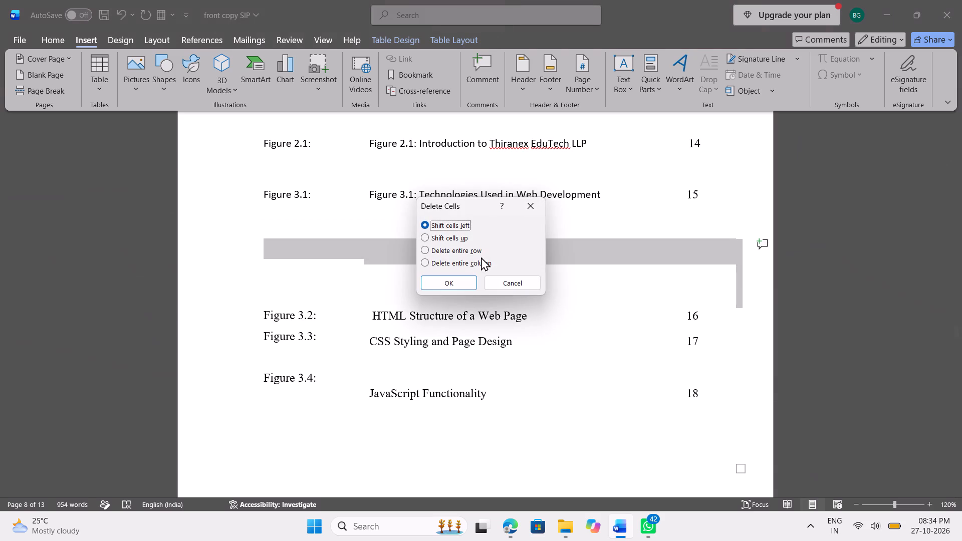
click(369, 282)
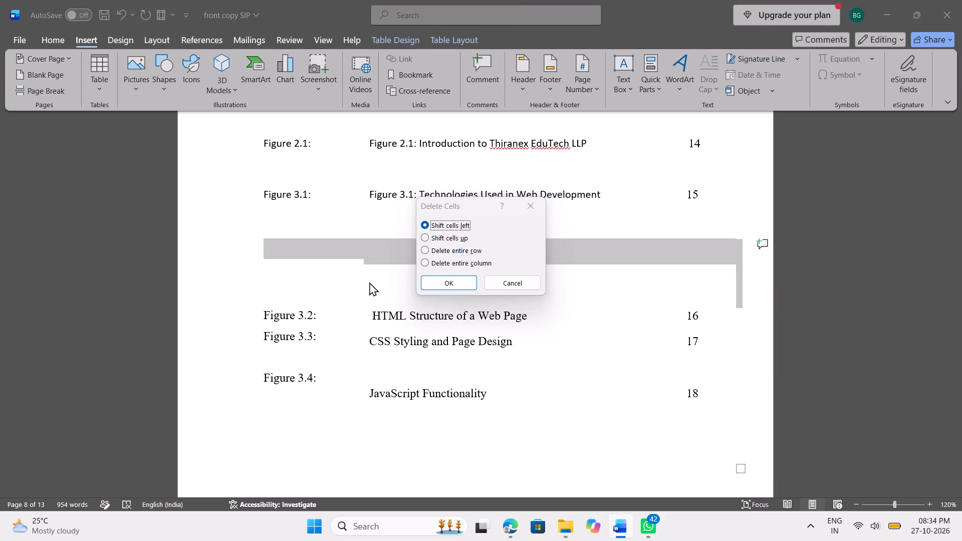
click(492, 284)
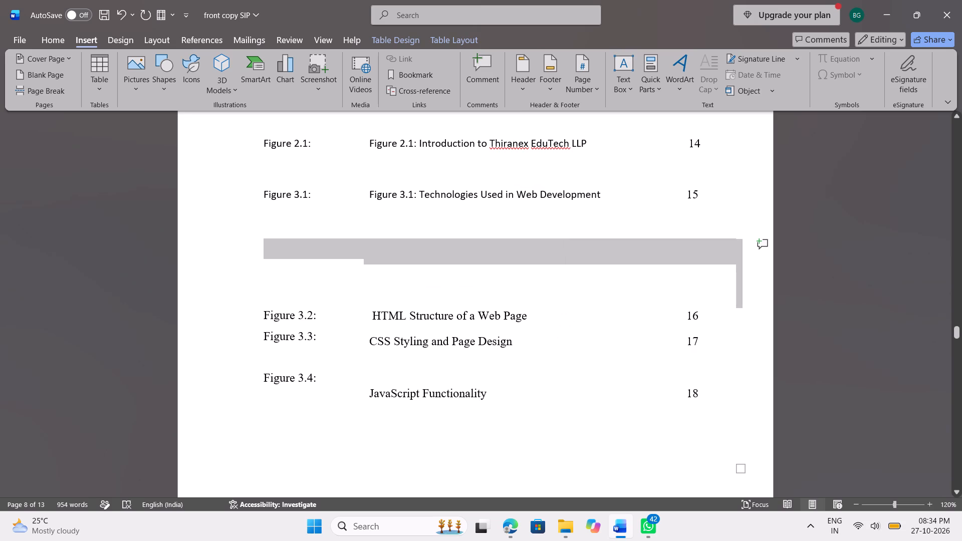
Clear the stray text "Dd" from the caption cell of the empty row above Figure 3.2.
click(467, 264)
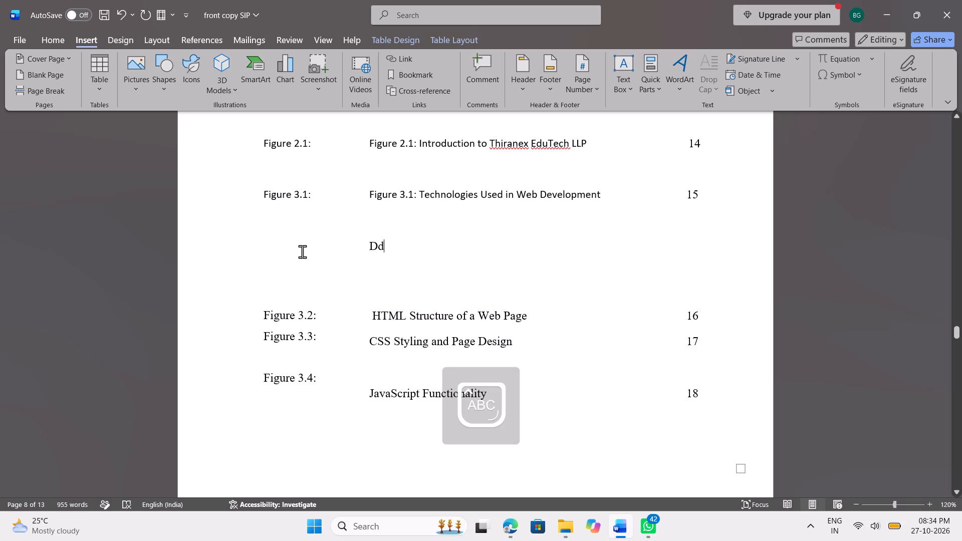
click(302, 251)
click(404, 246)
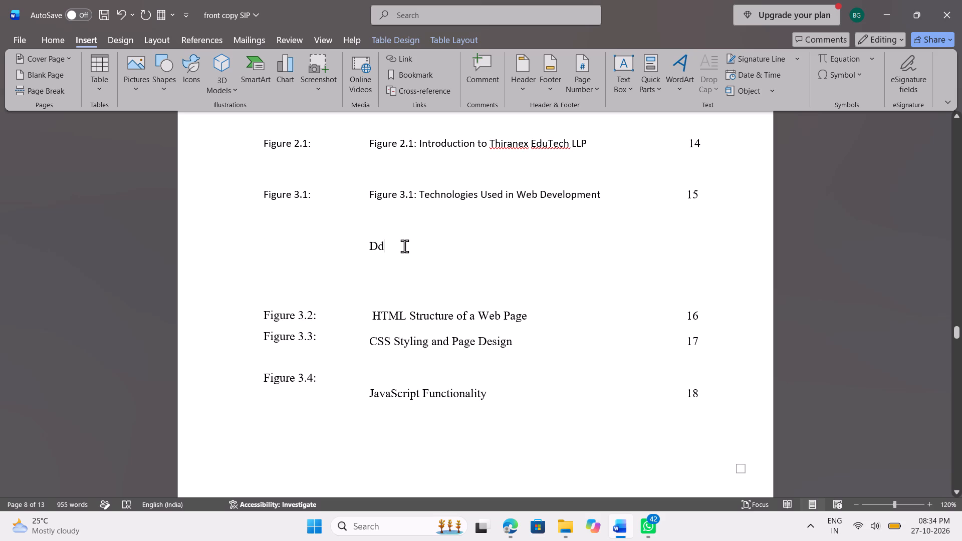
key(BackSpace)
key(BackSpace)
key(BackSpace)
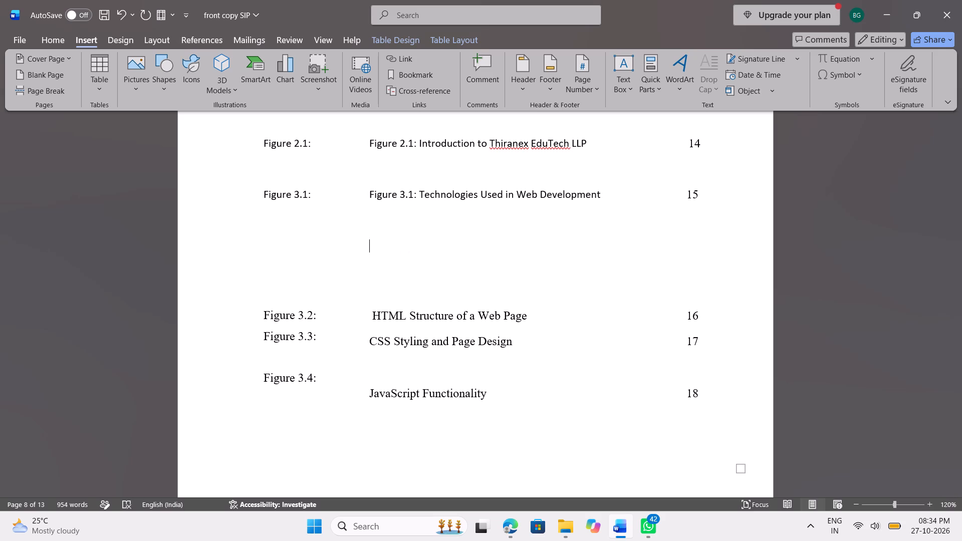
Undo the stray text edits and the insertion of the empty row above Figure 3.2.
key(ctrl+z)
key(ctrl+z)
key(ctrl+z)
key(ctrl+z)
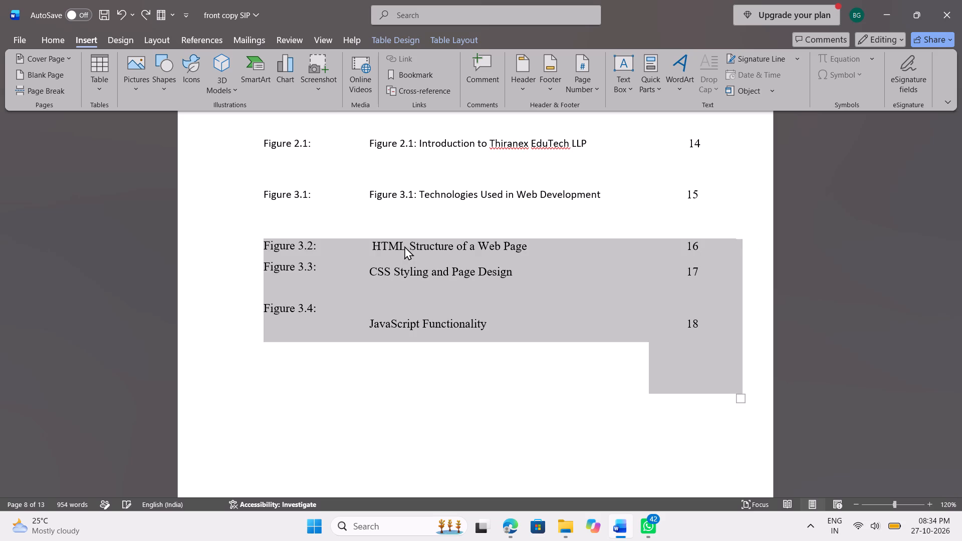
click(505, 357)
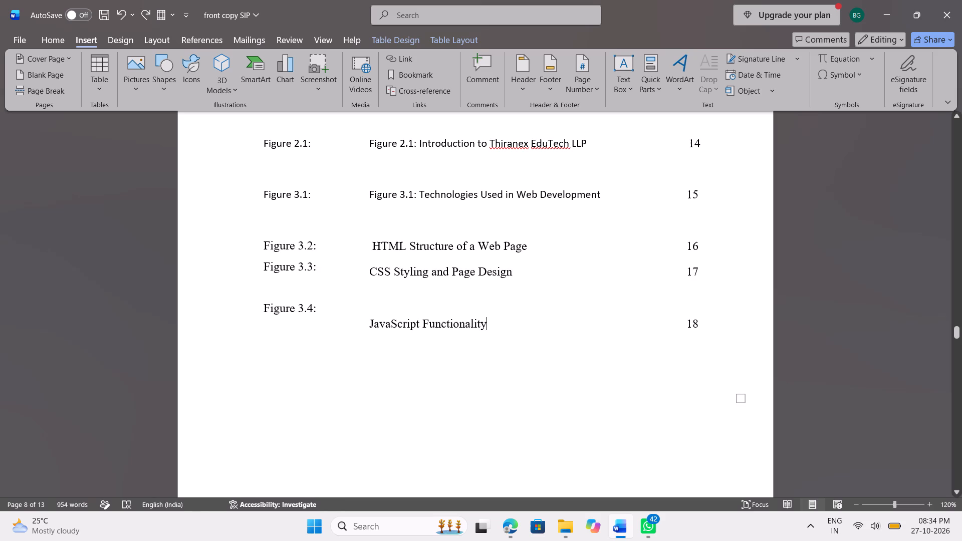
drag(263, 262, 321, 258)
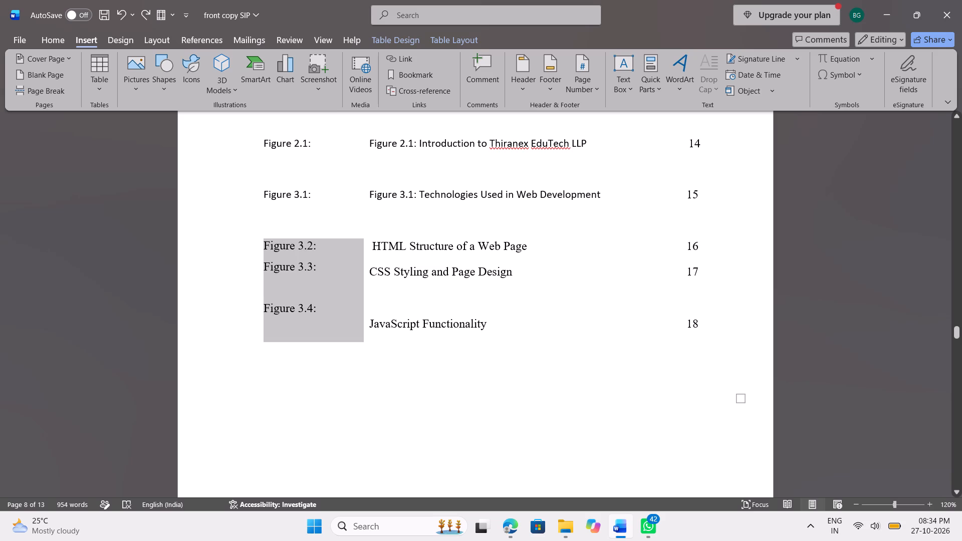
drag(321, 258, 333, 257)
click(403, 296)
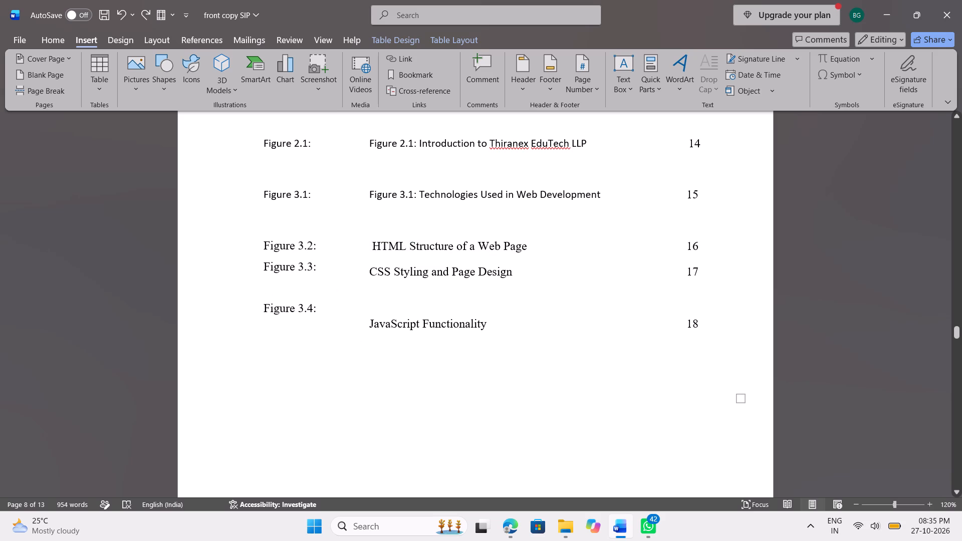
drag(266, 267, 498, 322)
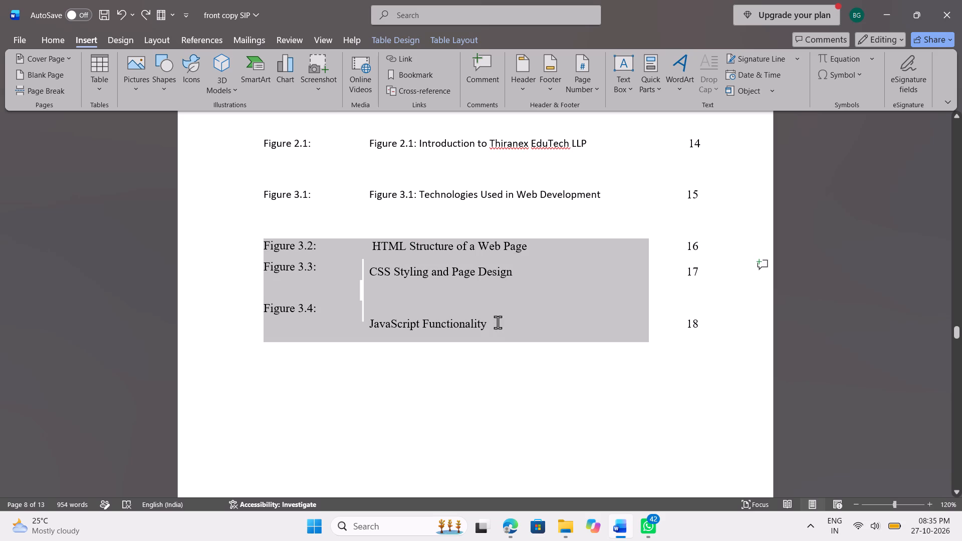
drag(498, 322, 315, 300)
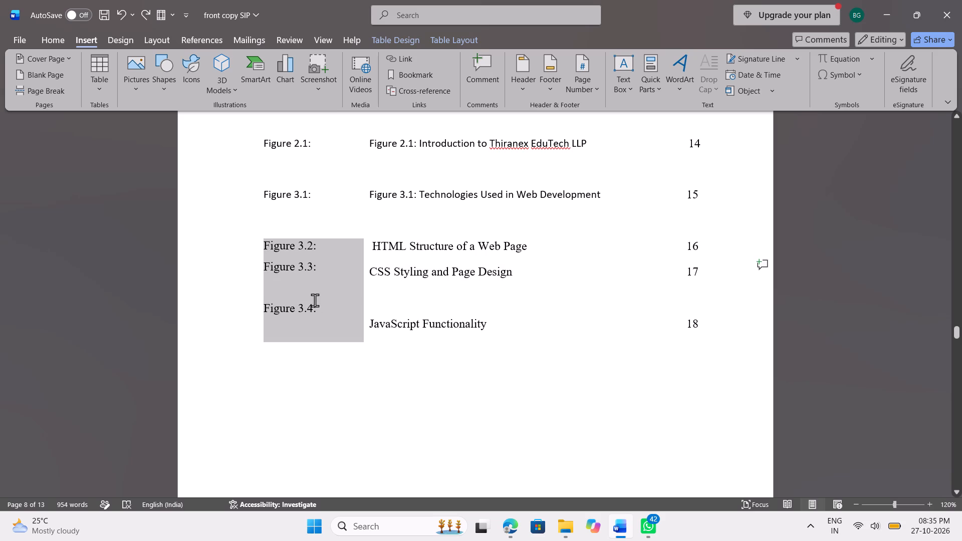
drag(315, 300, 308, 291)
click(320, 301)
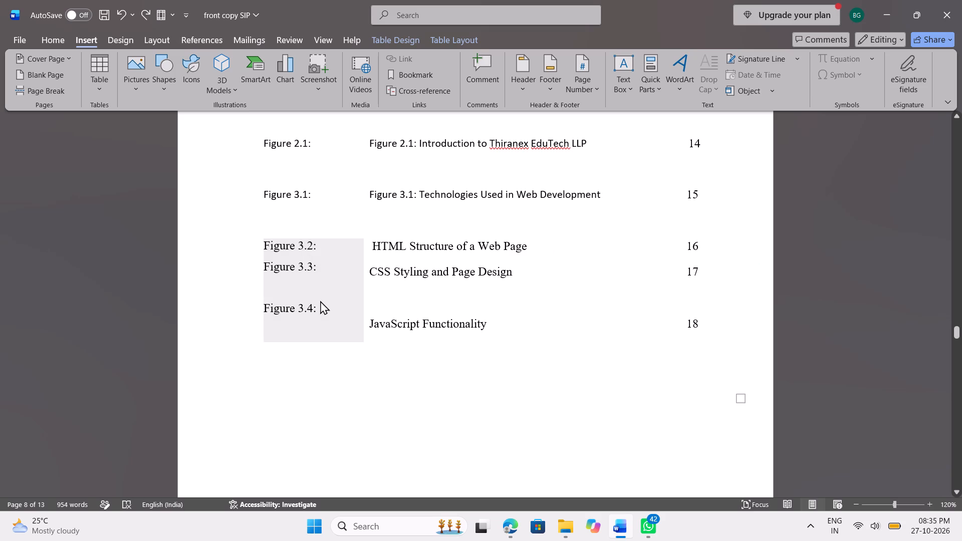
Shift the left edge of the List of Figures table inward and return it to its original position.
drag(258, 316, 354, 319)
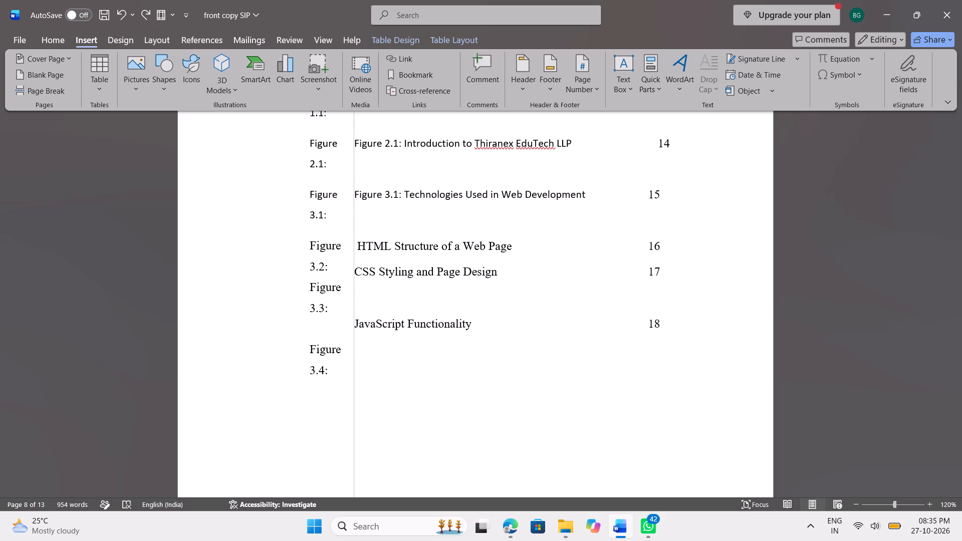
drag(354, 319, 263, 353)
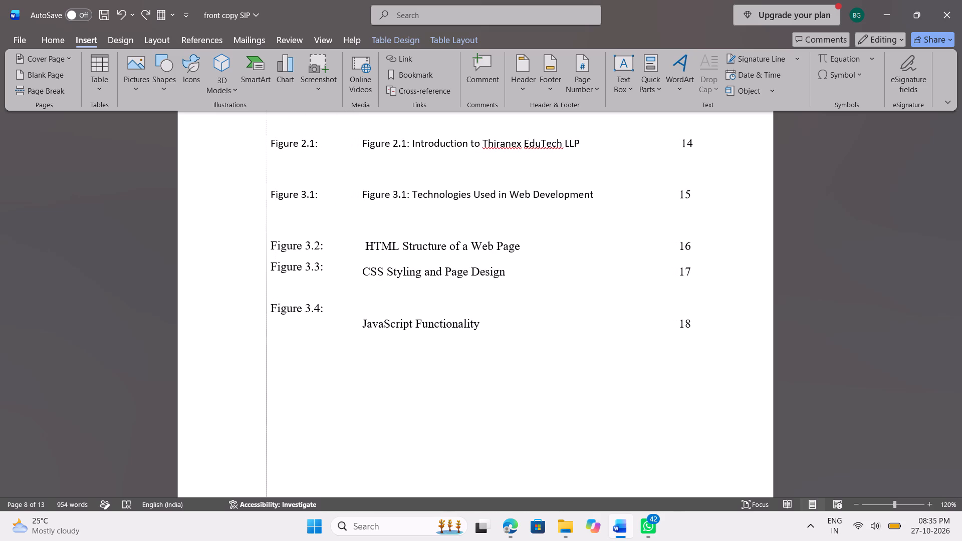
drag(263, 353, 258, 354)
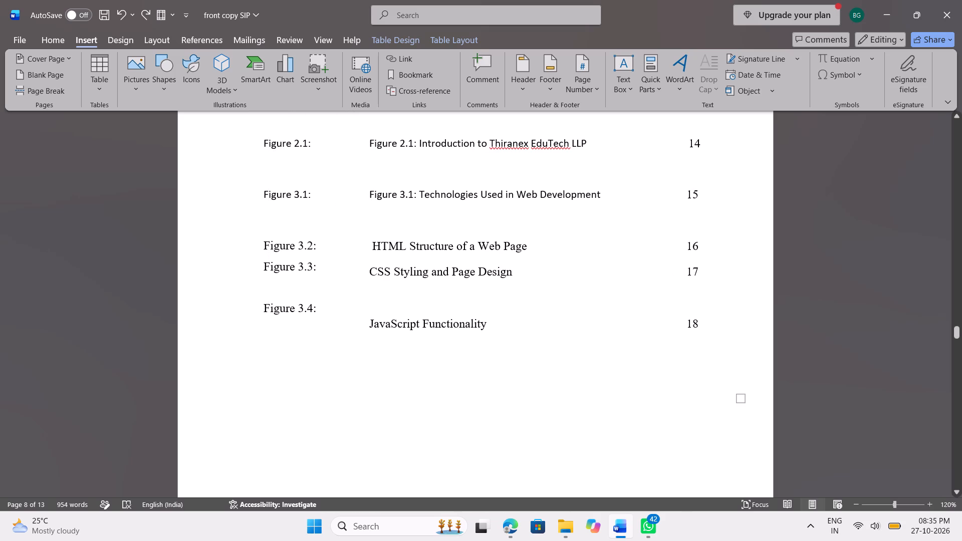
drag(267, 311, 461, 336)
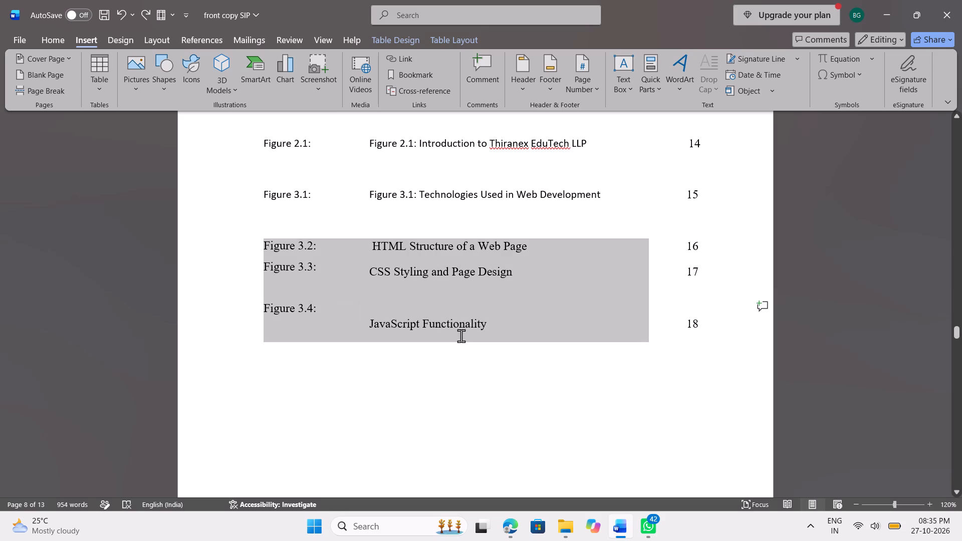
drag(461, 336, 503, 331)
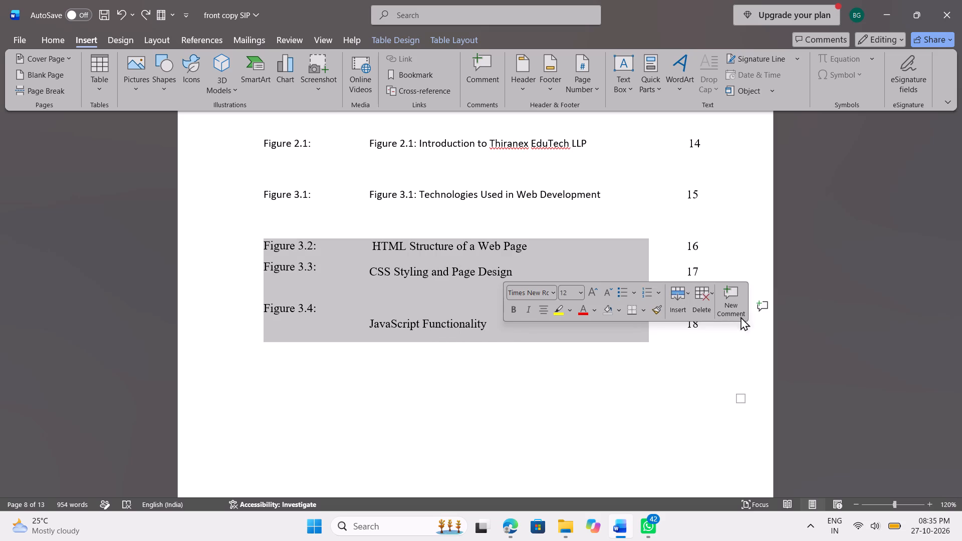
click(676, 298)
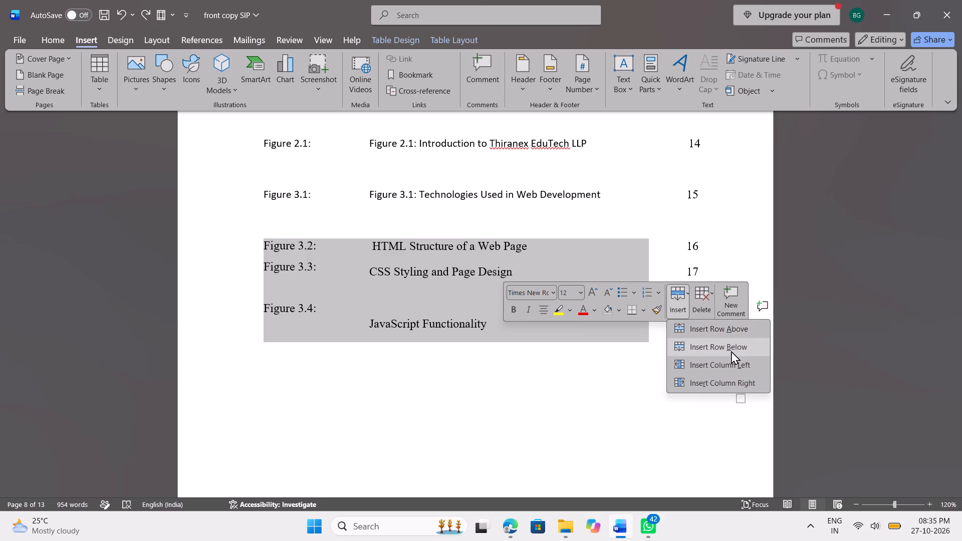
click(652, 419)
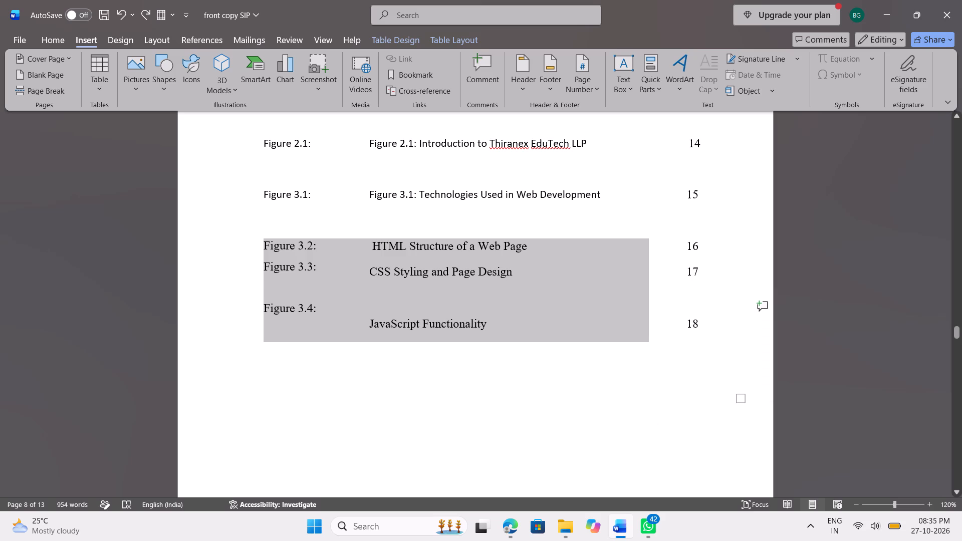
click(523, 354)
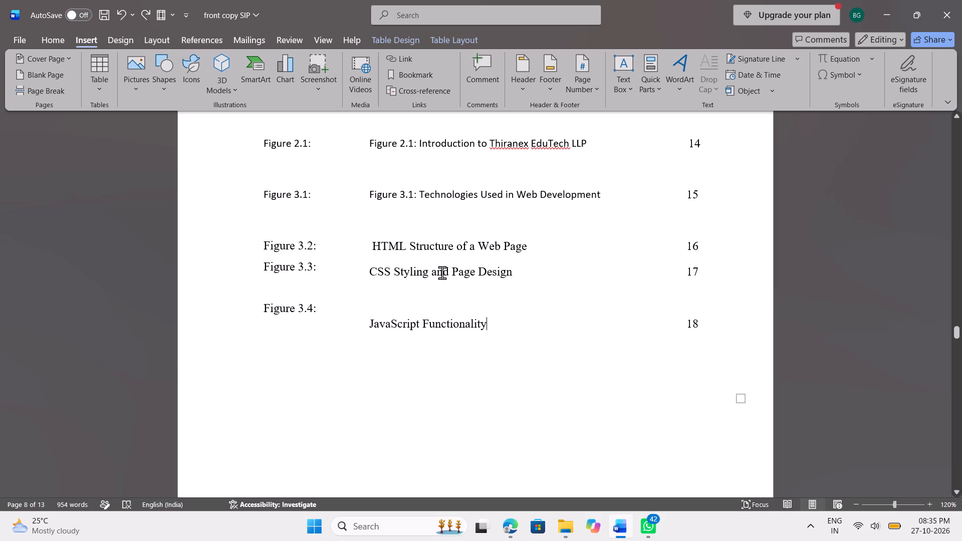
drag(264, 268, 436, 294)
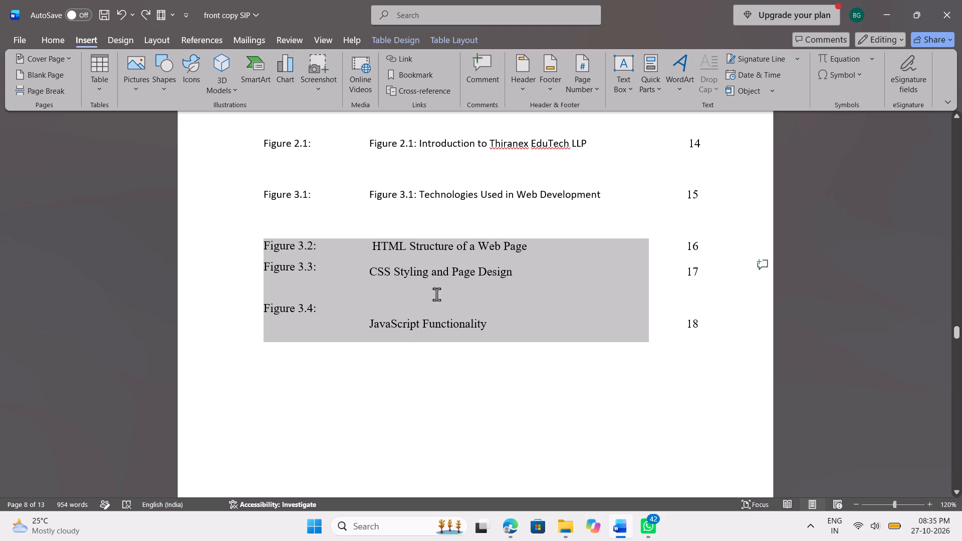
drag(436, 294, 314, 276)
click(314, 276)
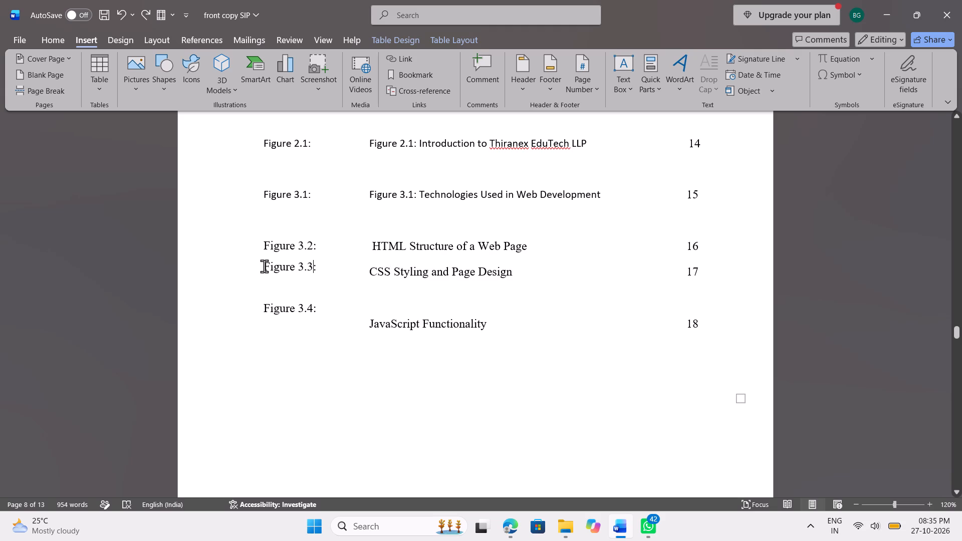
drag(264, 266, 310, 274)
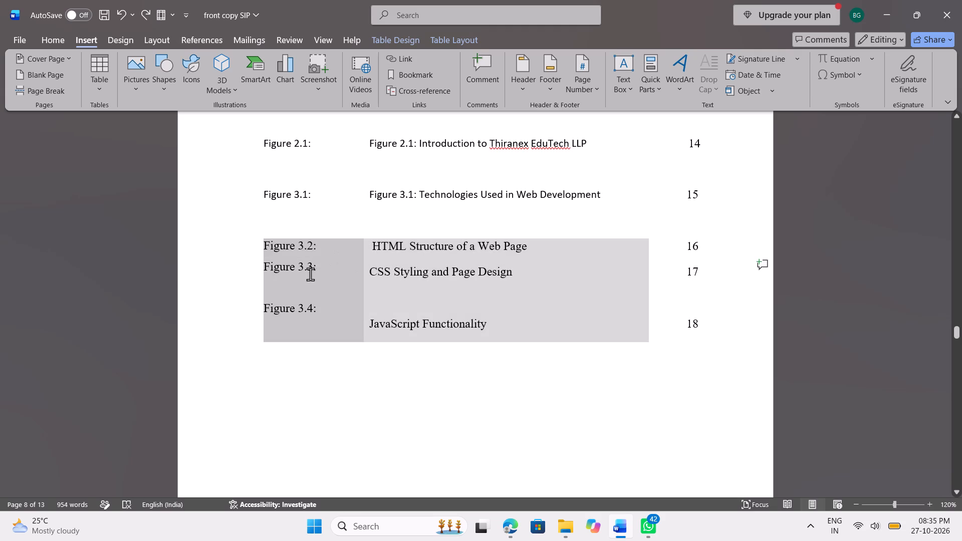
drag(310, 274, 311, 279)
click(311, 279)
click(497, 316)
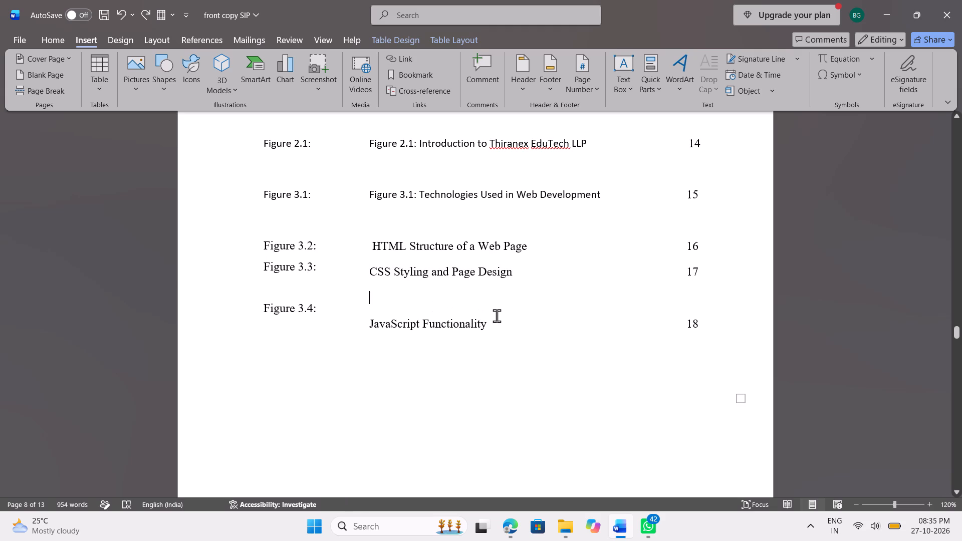
Delete the captions "JavaScript Functionality" and "CSS Styling and Page Design" from the caption cell beside Figures 3.2 to 3.4.
click(498, 331)
key(BackSpace)
key(BackSpace)
key(BackSpace)
key(BackSpace)
key(BackSpace)
key(BackSpace)
key(BackSpace)
key(BackSpace)
key(BackSpace)
key(BackSpace)
key(BackSpace)
key(BackSpace)
key(BackSpace)
key(BackSpace)
key(BackSpace)
key(BackSpace)
key(BackSpace)
key(BackSpace)
key(BackSpace)
key(BackSpace)
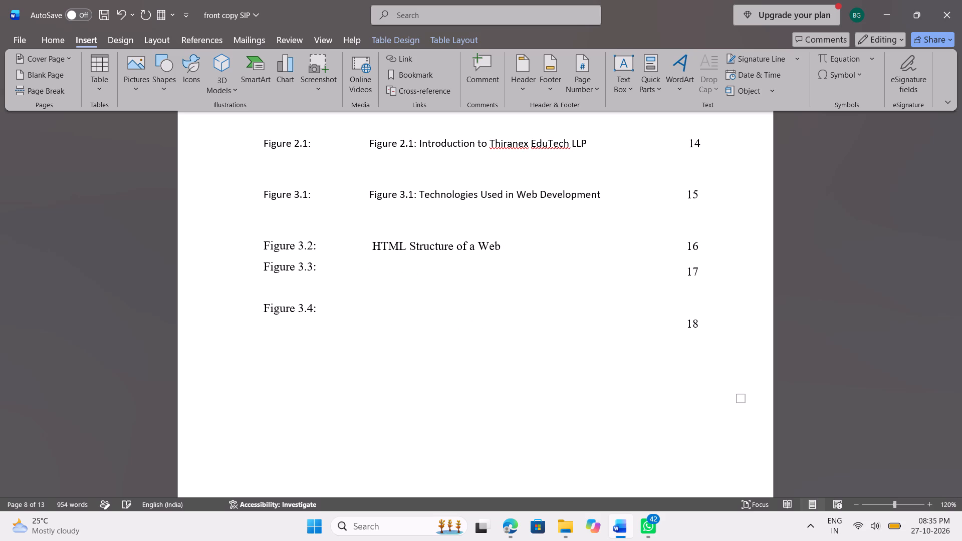
Undo the excess deletions to restore the Figure 3.2 caption to "HTML Structure of a Web Page".
key(ctrl+z)
key(ctrl+z)
key(ctrl+z)
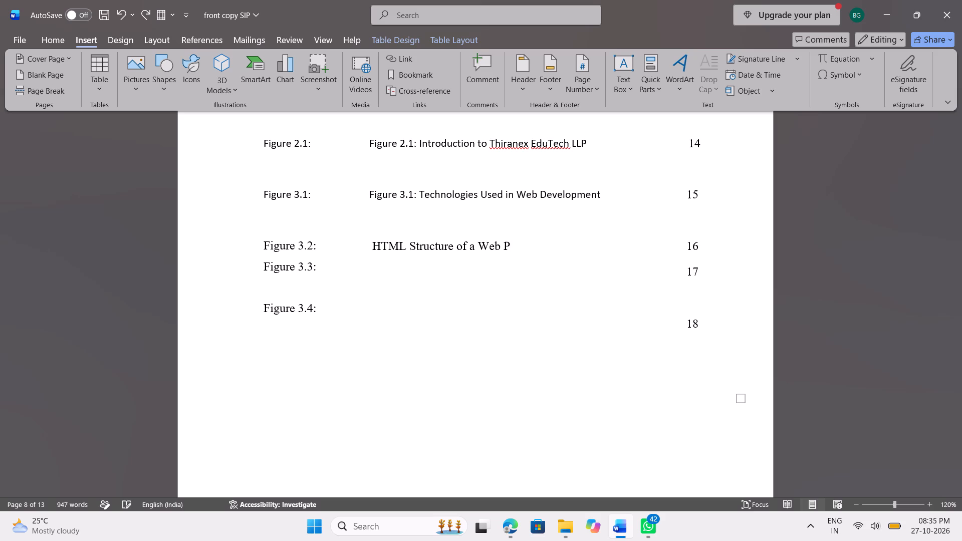
key(ctrl+z)
key(ctrl+z)
key(ctrl+z)
drag(498, 331, 507, 391)
key(ctrl+z)
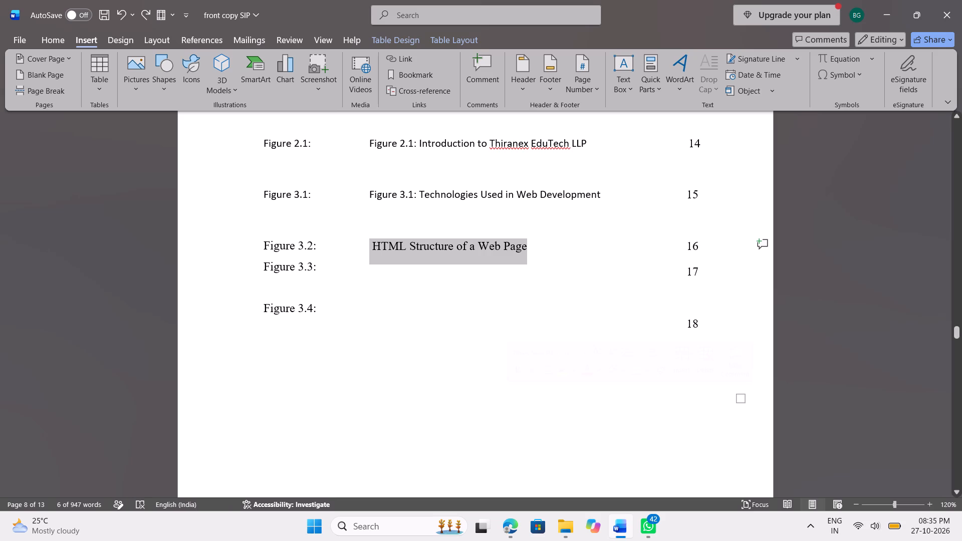
click(427, 326)
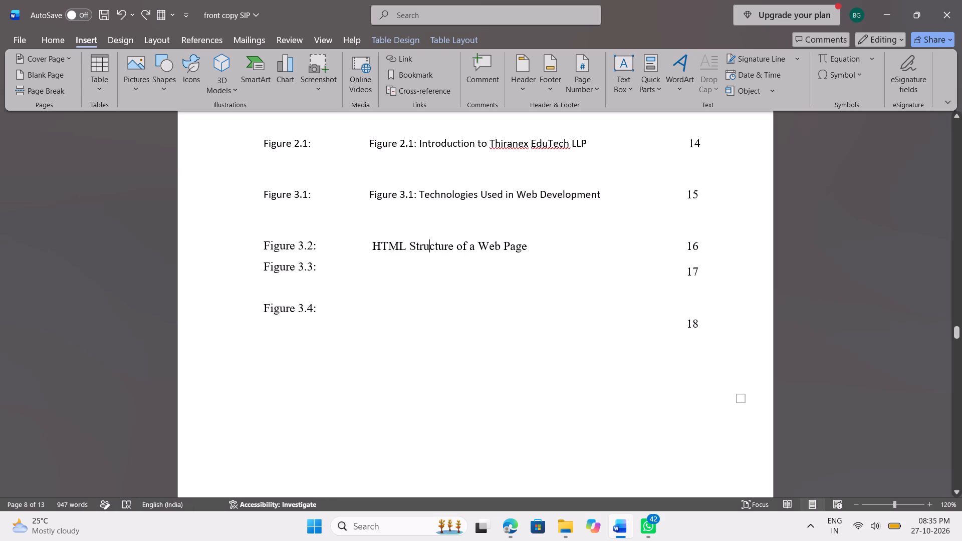
Delete the labels "Figure 3.4:" and "Figure 3.3:" from the label cell, keeping only "Figure 3.2:".
click(320, 308)
key(BackSpace)
key(BackSpace)
key(BackSpace)
key(BackSpace)
key(BackSpace)
key(BackSpace)
key(BackSpace)
key(BackSpace)
key(BackSpace)
key(BackSpace)
key(BackSpace)
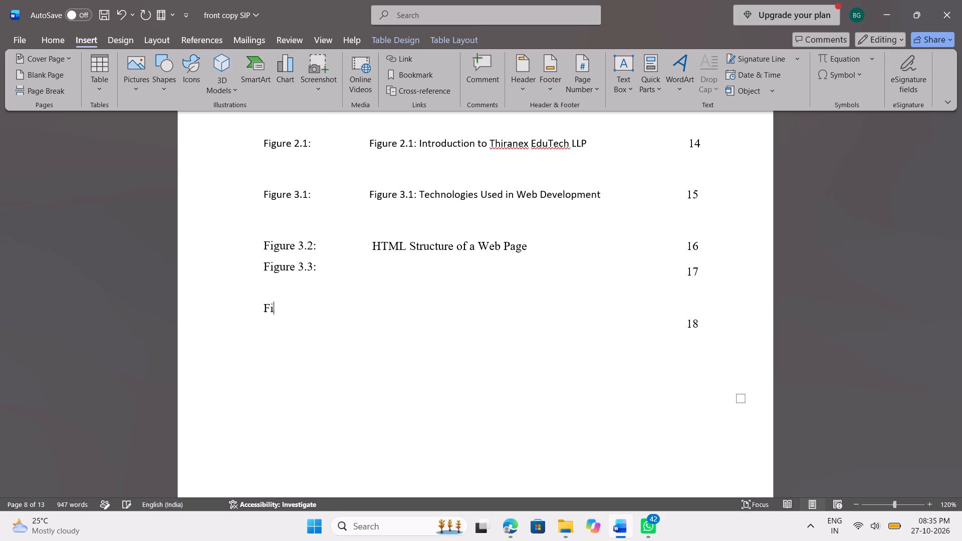
key(BackSpace)
key(BackSpace)
key(BackSpace)
key(BackSpace)
key(BackSpace)
key(BackSpace)
key(BackSpace)
key(BackSpace)
key(BackSpace)
key(BackSpace)
key(BackSpace)
key(BackSpace)
key(BackSpace)
key(BackSpace)
key(BackSpace)
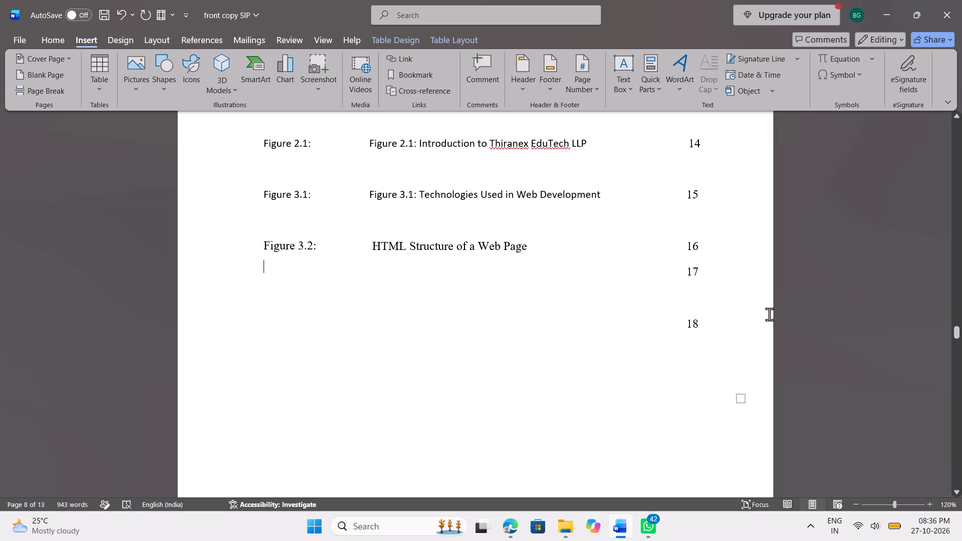
key(BackSpace)
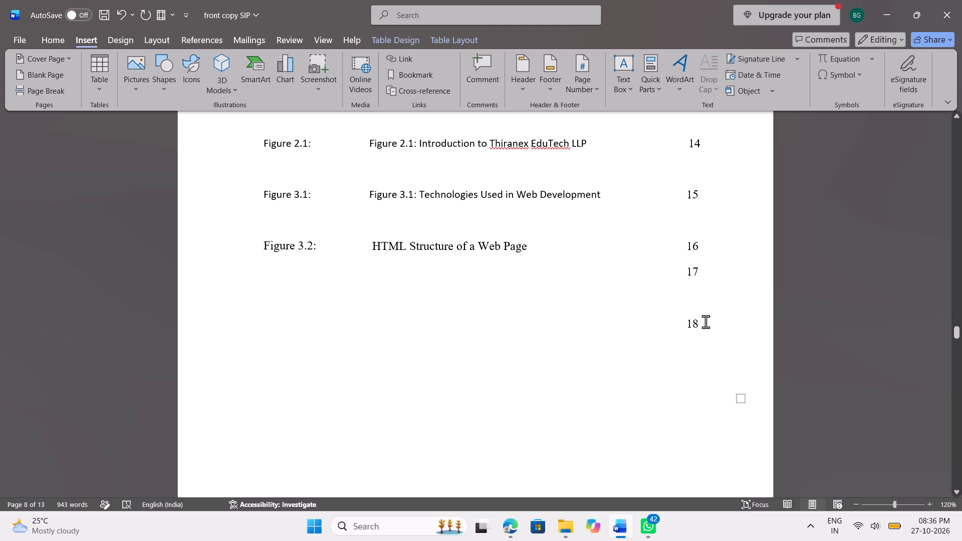
Delete the page numbers 18 and 17 from the page-number cell, keeping 16 for Figure 3.2.
click(705, 322)
key(BackSpace)
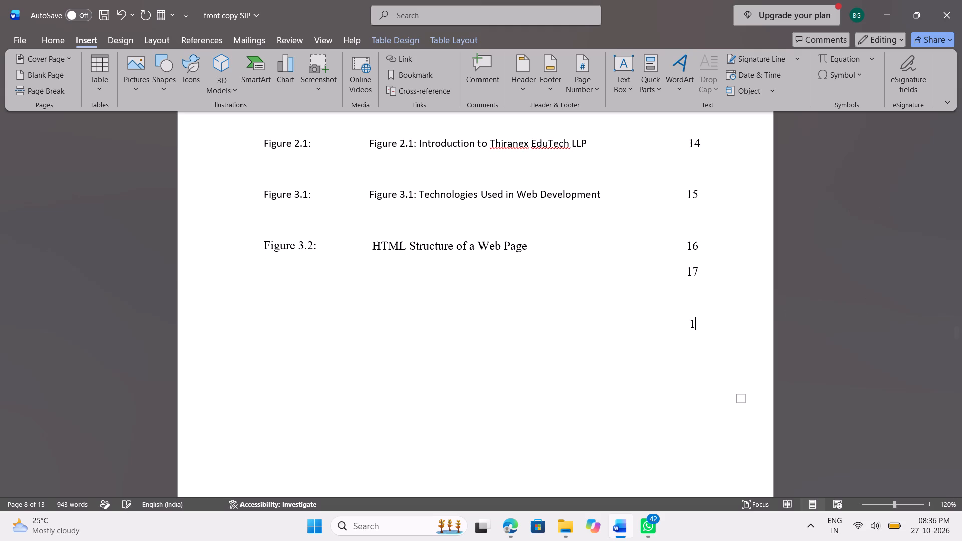
key(BackSpace)
key(BackSpace)
key(BackSpace)
key(BackSpace)
key(BackSpace)
key(BackSpace)
key(BackSpace)
key(BackSpace)
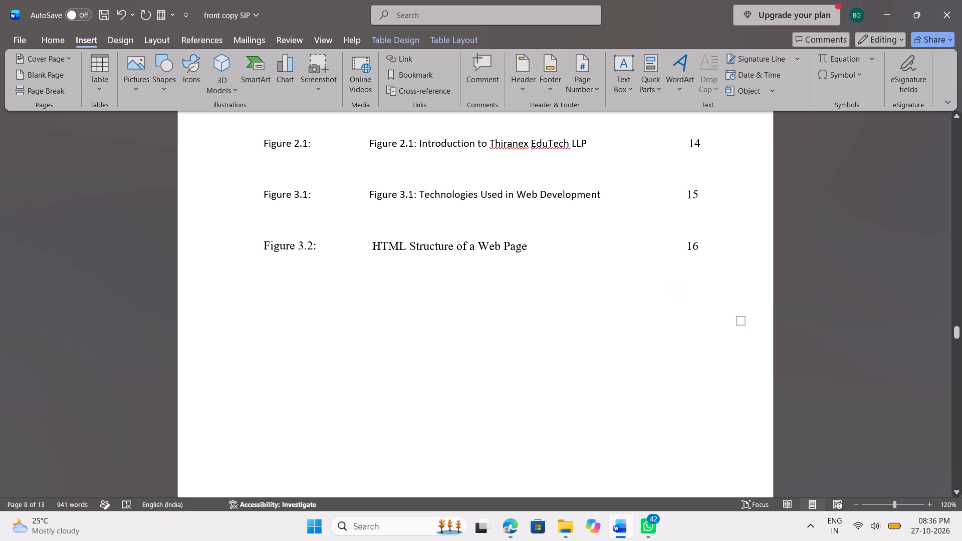
Insert an empty table row below the Figure 3.2 row and place the cursor in its label cell.
click(261, 242)
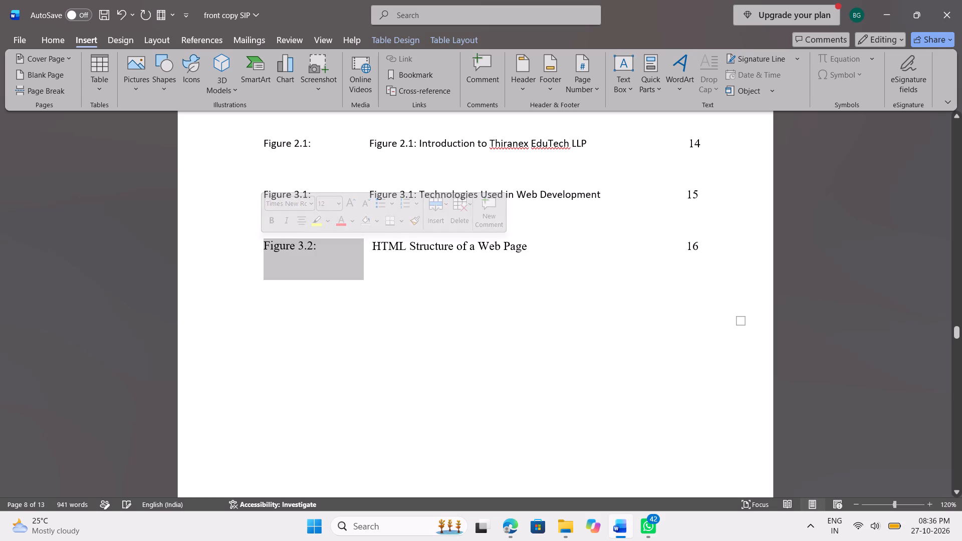
click(250, 267)
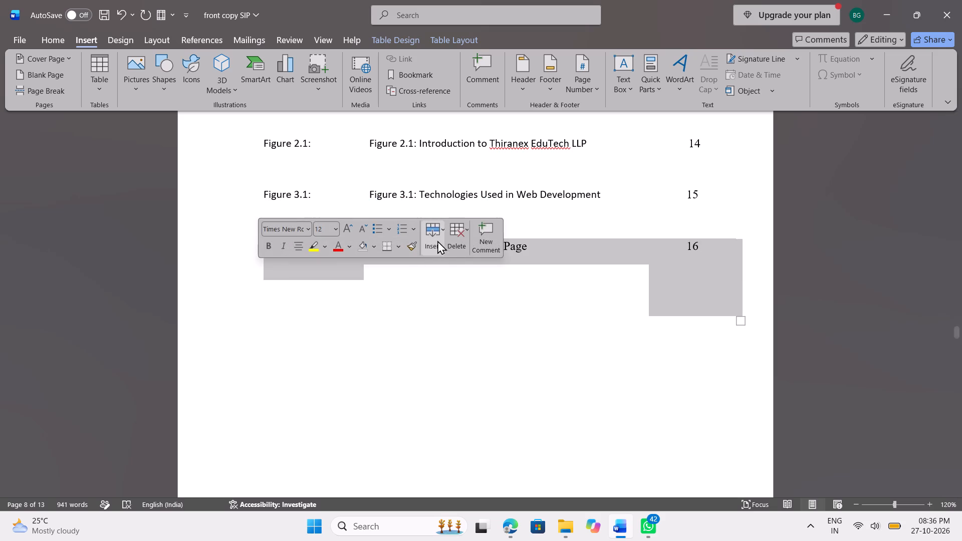
click(437, 234)
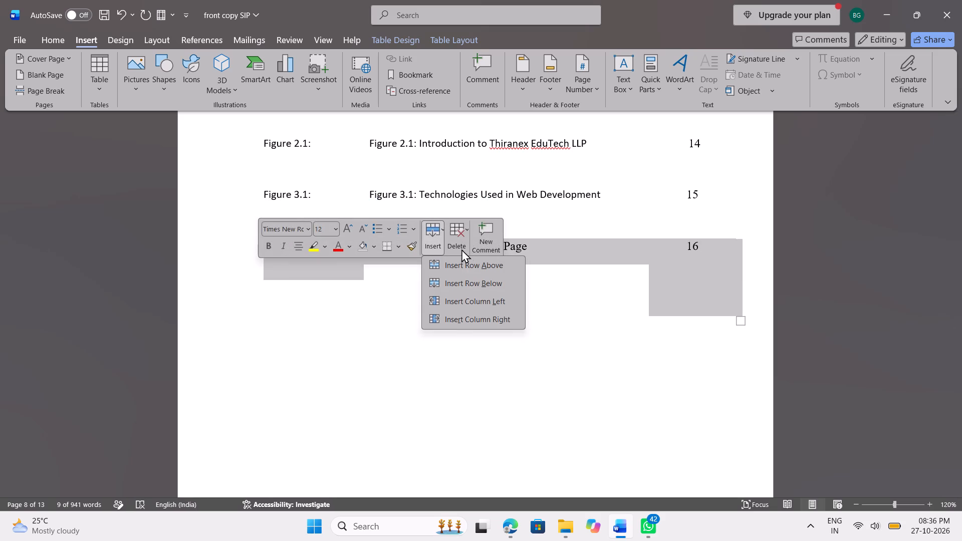
click(476, 280)
click(504, 381)
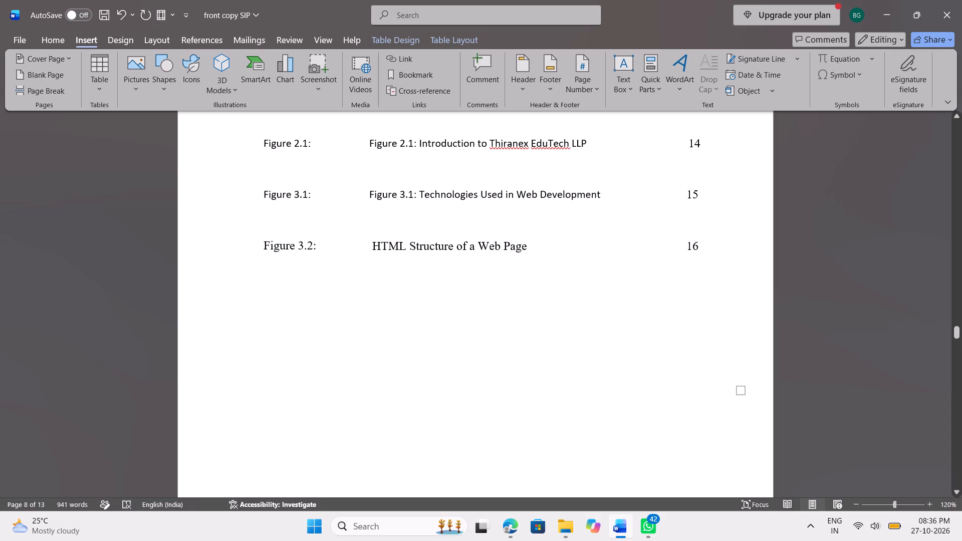
key(BackSpace)
key(BackSpace)
click(298, 331)
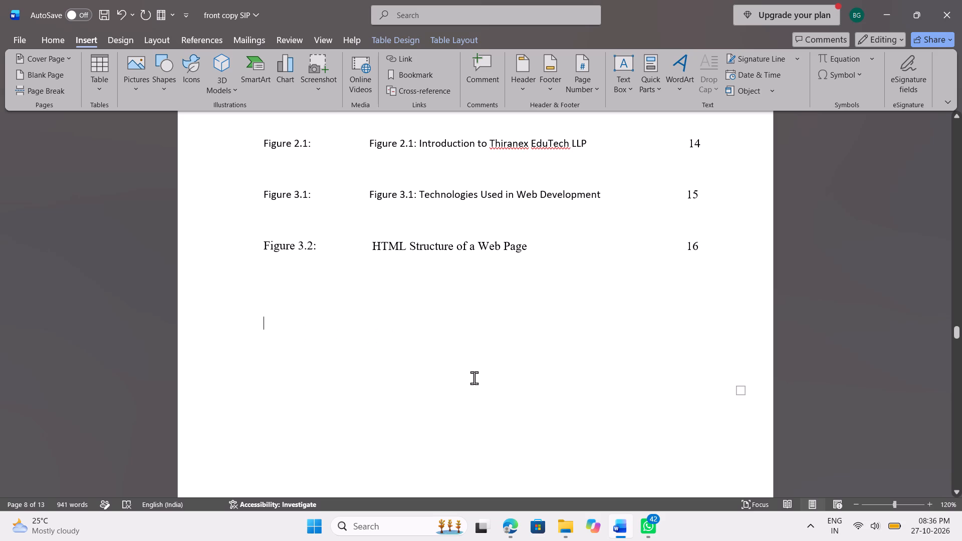
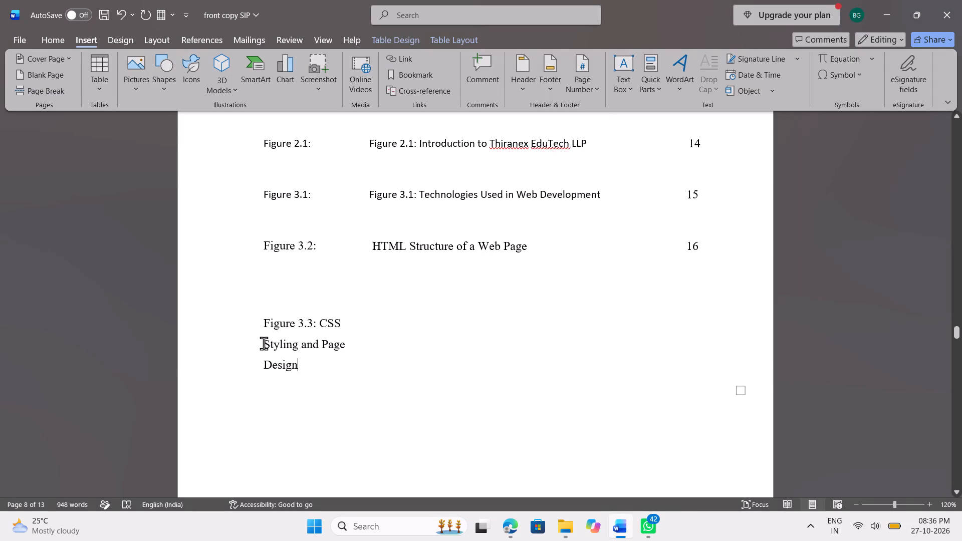
Move the text "Styling and Page Design" from the Figure 3.3 label cell into the caption cell of the same row.
drag(264, 343, 302, 378)
key(ctrl+c)
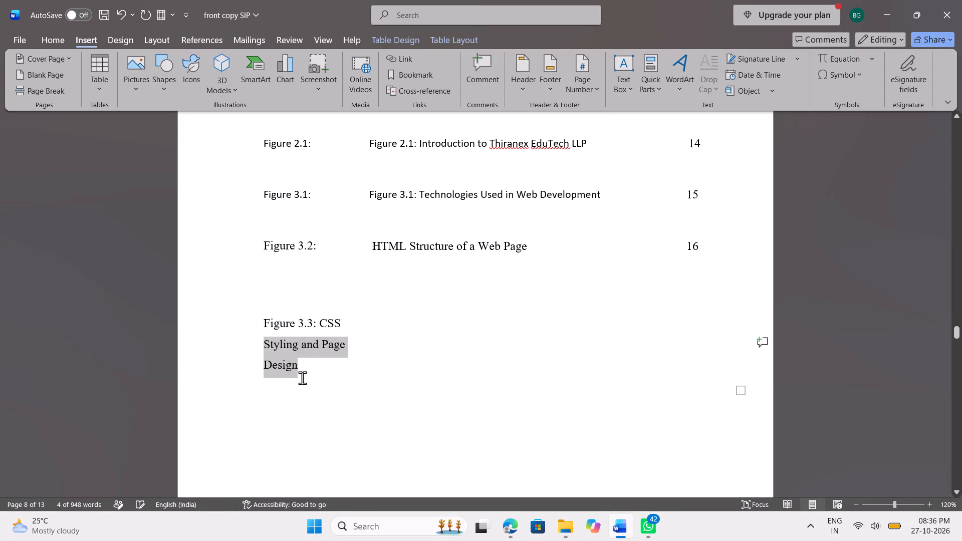
key(BackSpace)
click(392, 312)
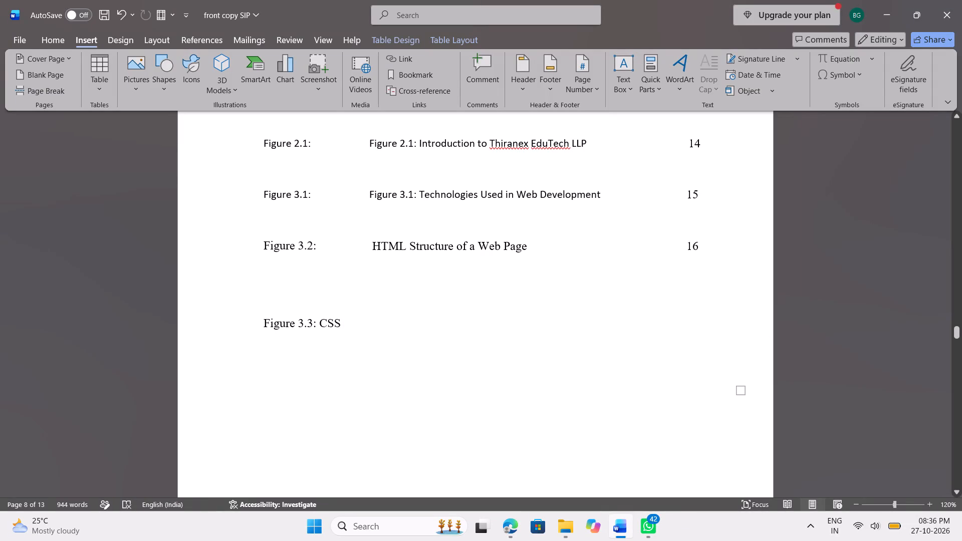
click(391, 324)
key(ctrl+v)
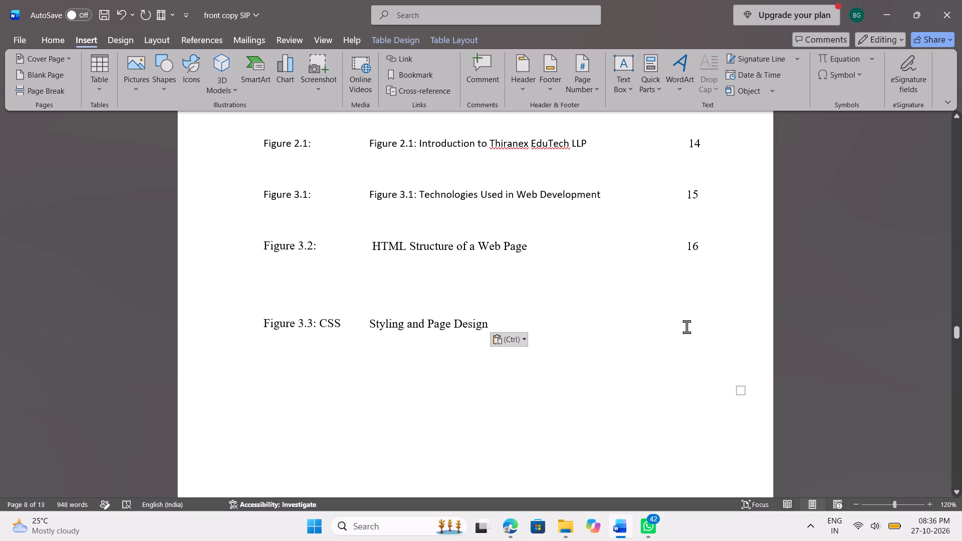
Enter page number 17 in the Figure 3.3 row.
click(686, 327)
text(17)
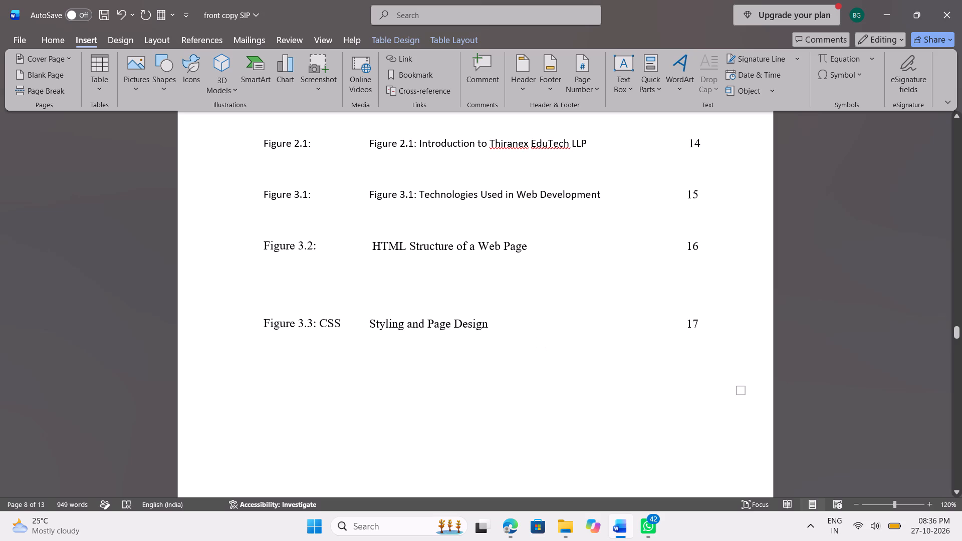
Insert an empty table row below the Figure 3.3 row and place the cursor in its label cell.
drag(260, 326, 402, 331)
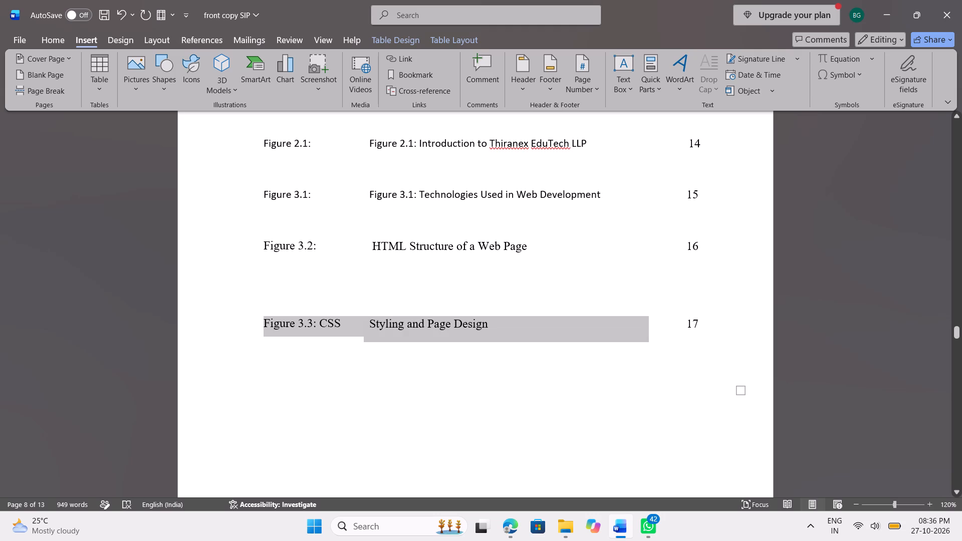
drag(402, 331, 684, 325)
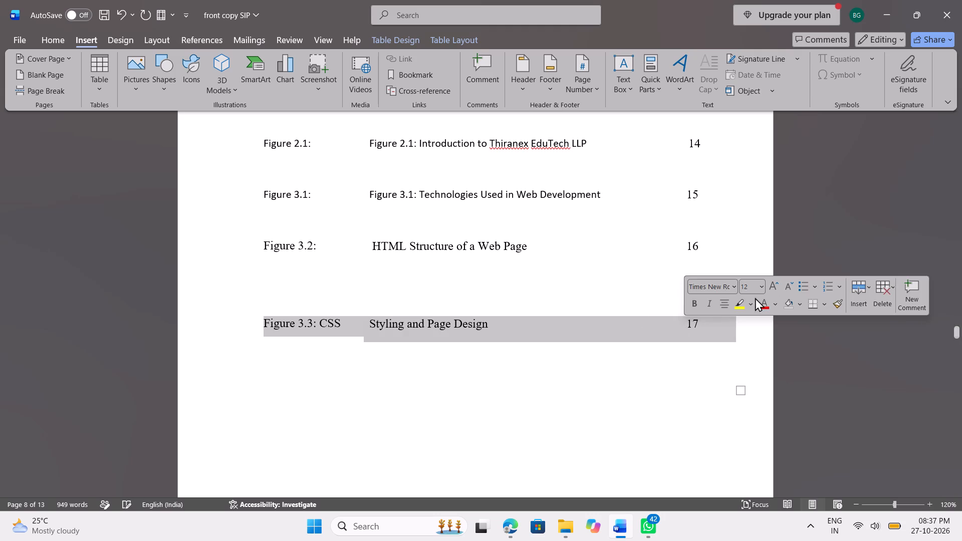
click(858, 298)
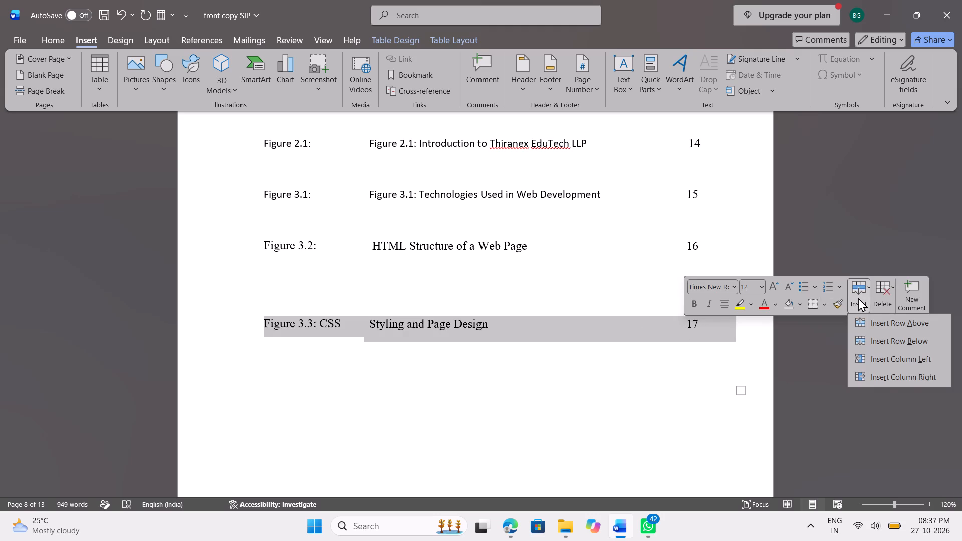
click(885, 340)
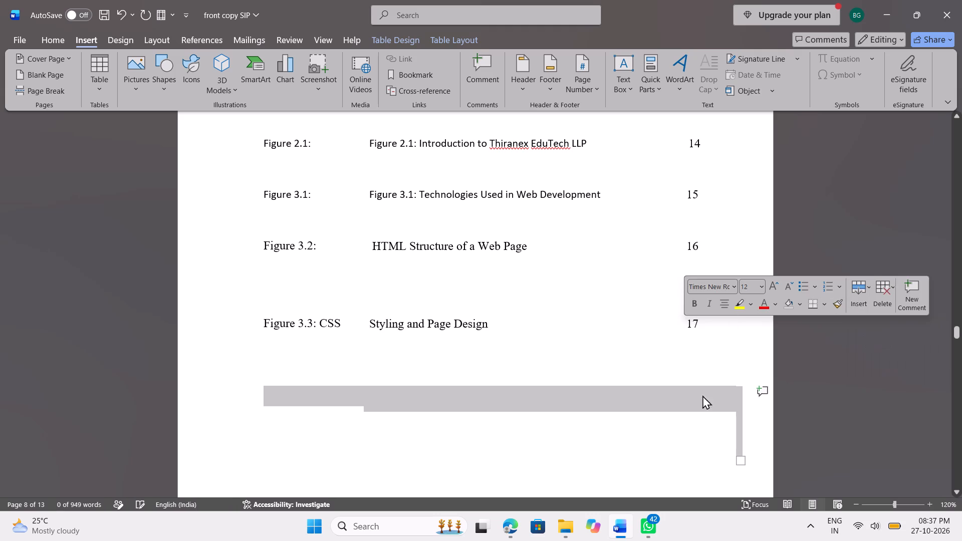
click(469, 469)
click(273, 416)
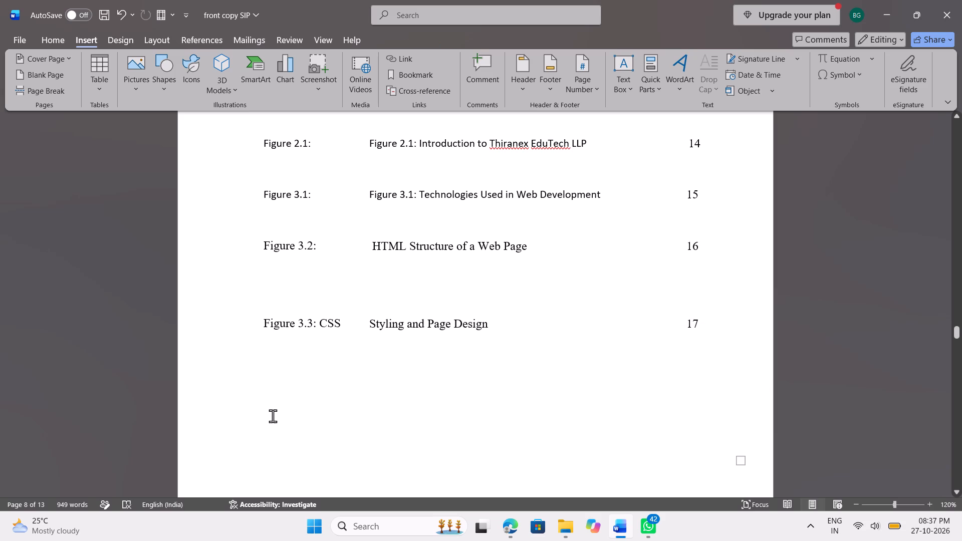
click(278, 397)
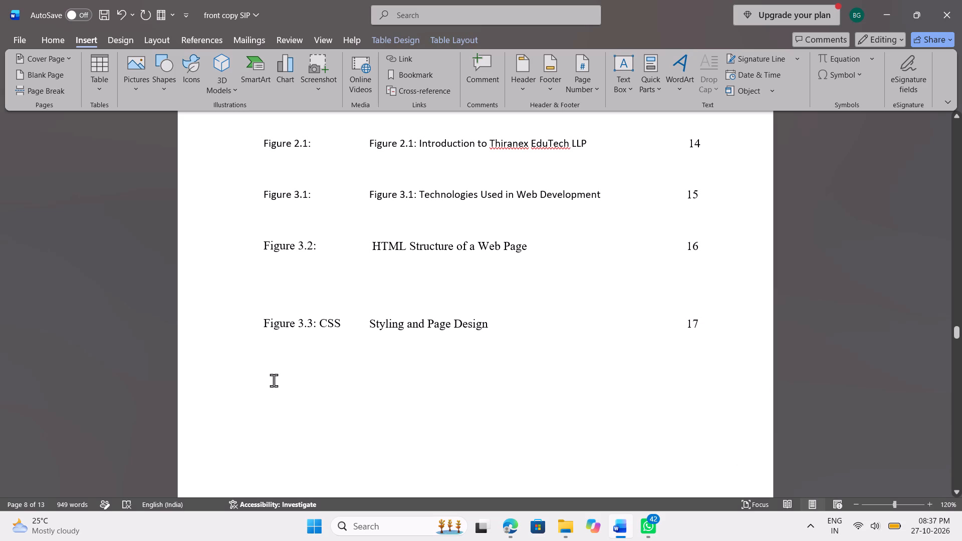
click(274, 378)
click(276, 362)
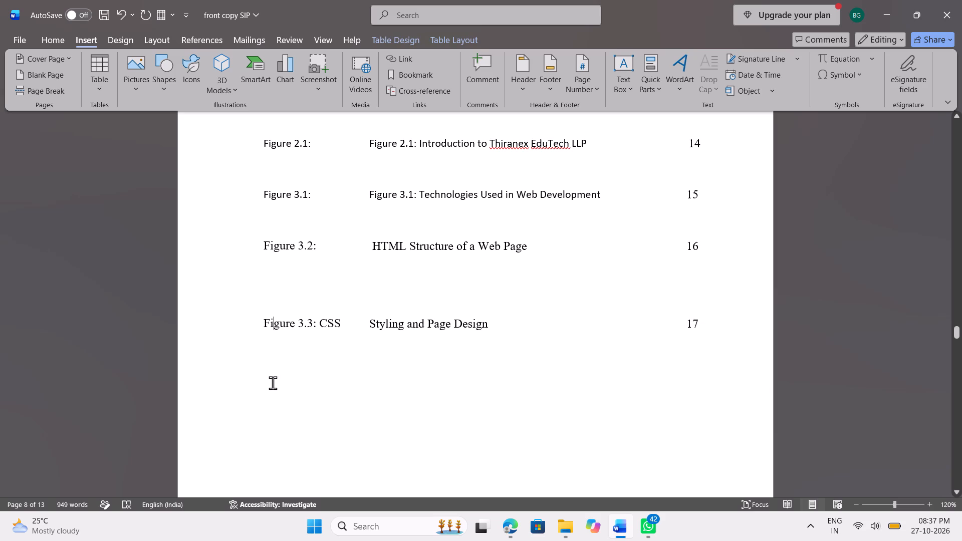
click(273, 383)
click(279, 394)
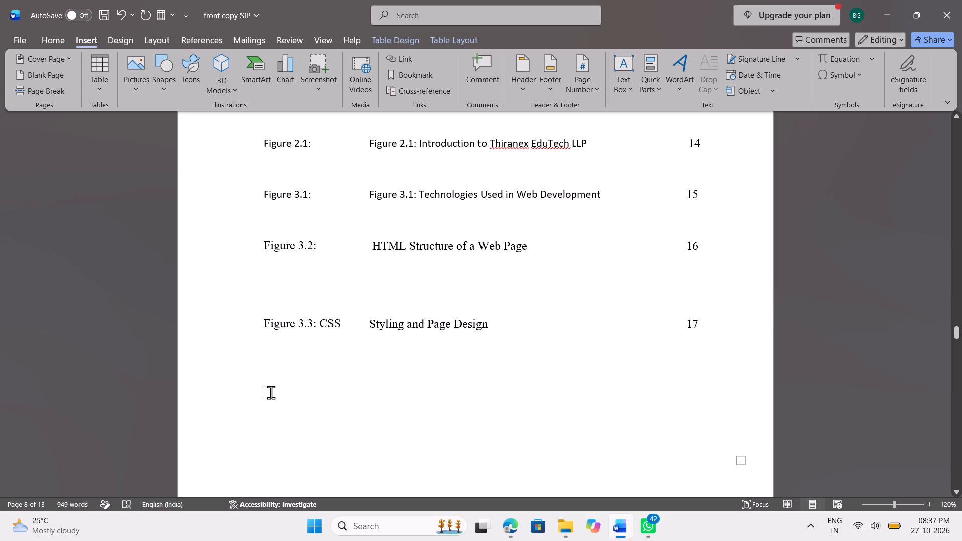
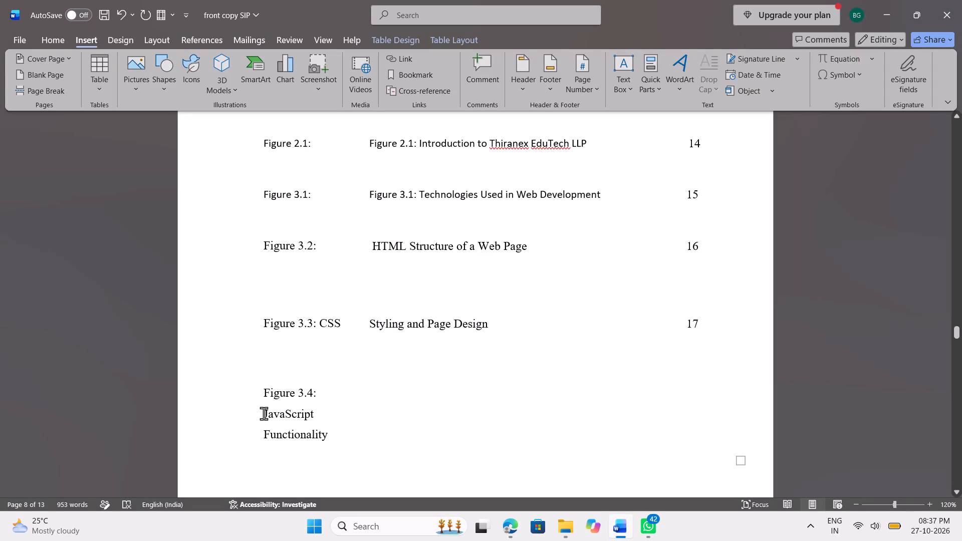
Move the text "JavaScript Functionality" from the Figure 3.4 label cell into the caption cell of the same row.
drag(264, 413, 329, 439)
key(ctrl+c)
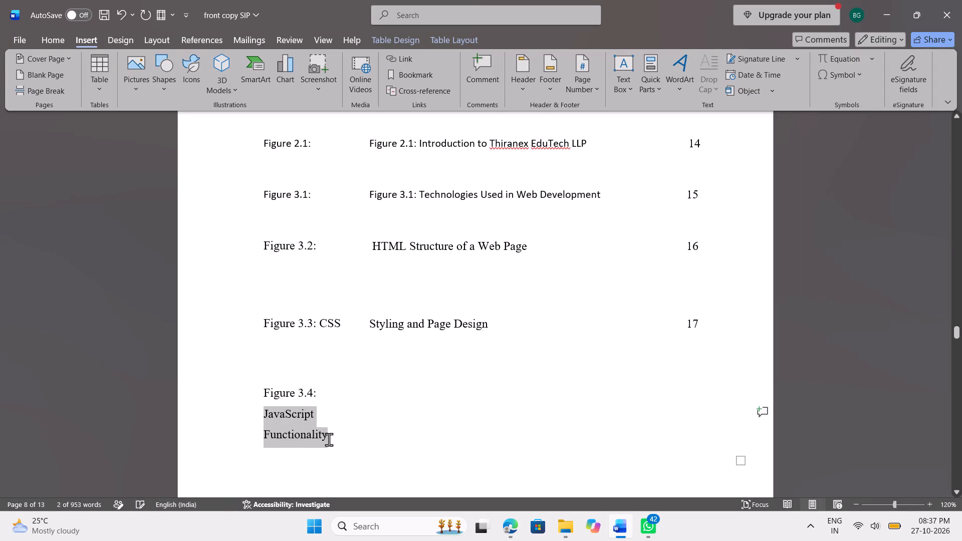
key(BackSpace)
click(396, 393)
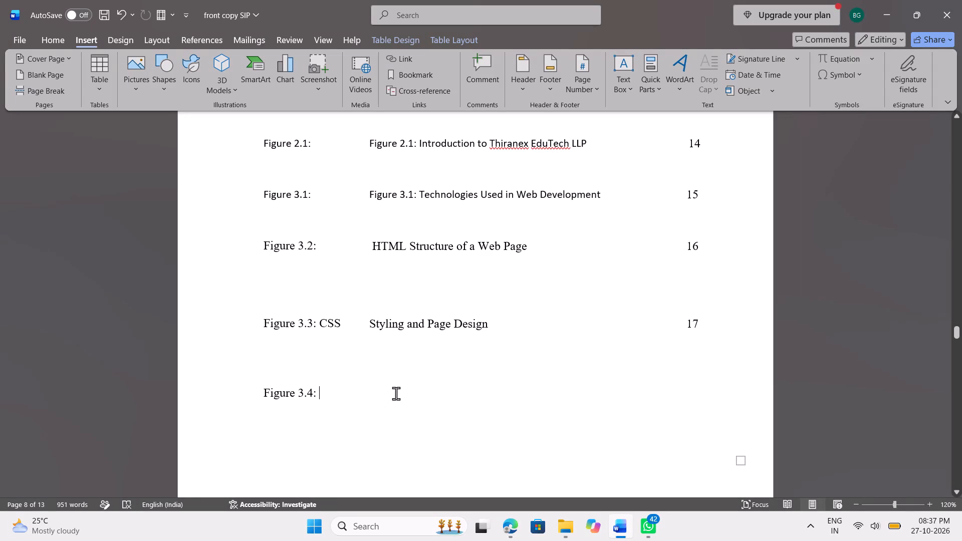
key(ctrl+v)
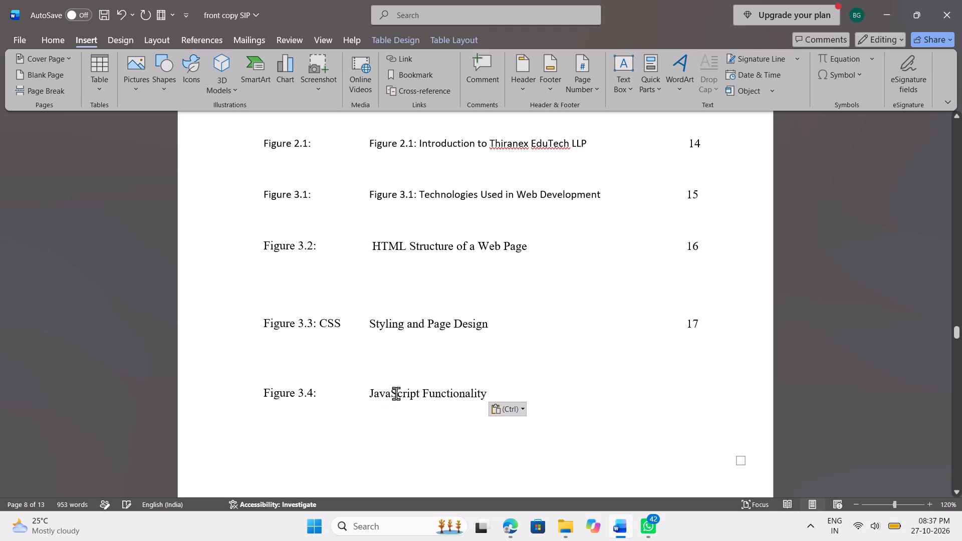
Enter page number 18 in the Figure 3.4 row.
click(680, 396)
text(18)
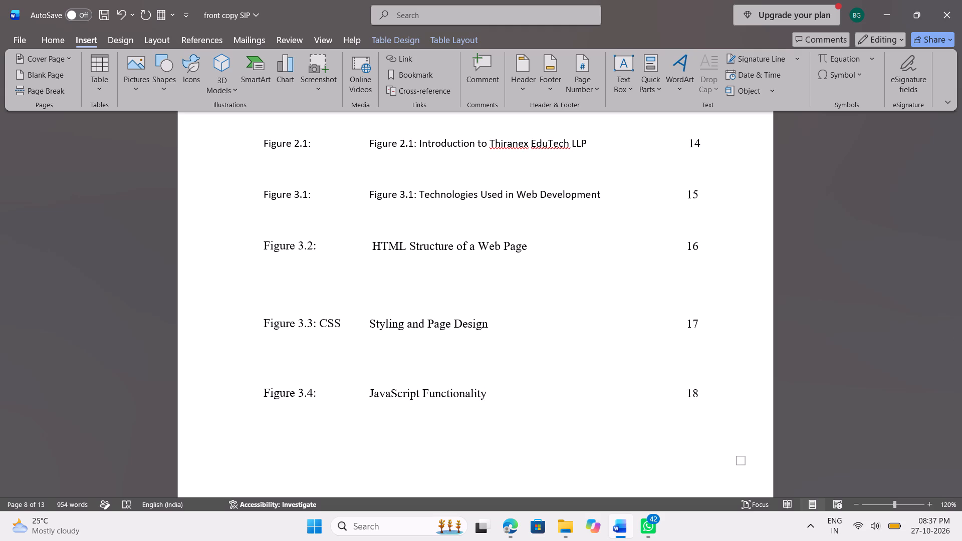
Delete the blank line below the "Figure 3.2:" label in its cell.
click(489, 286)
click(454, 291)
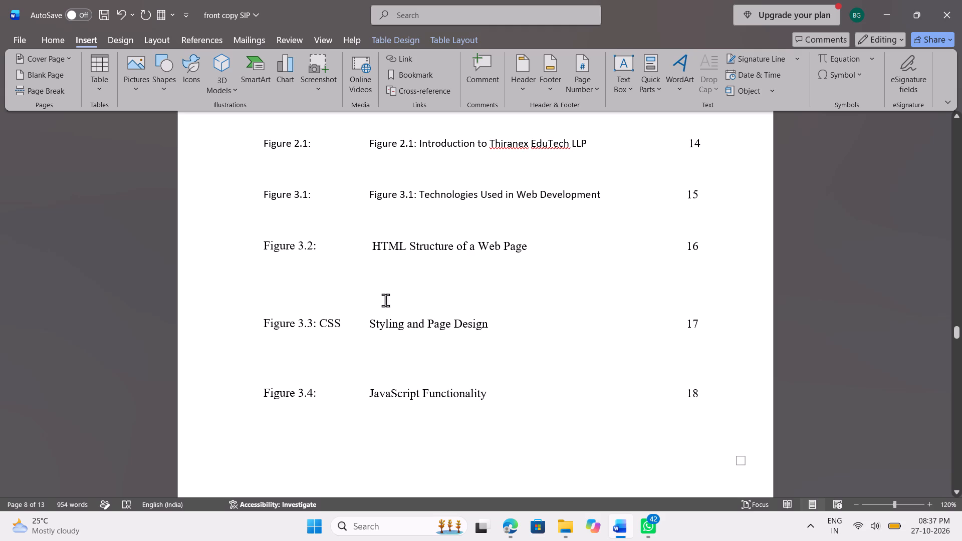
click(353, 296)
click(268, 295)
key(BackSpace)
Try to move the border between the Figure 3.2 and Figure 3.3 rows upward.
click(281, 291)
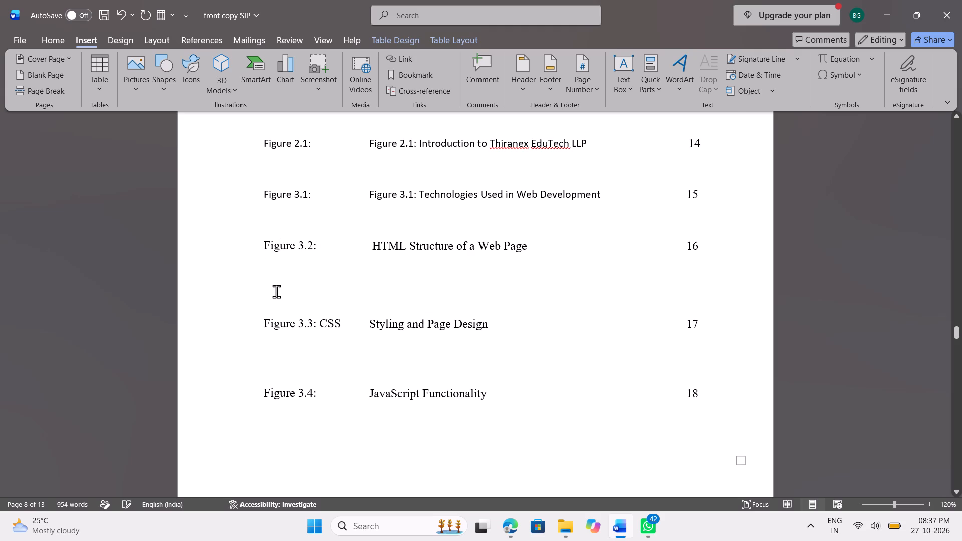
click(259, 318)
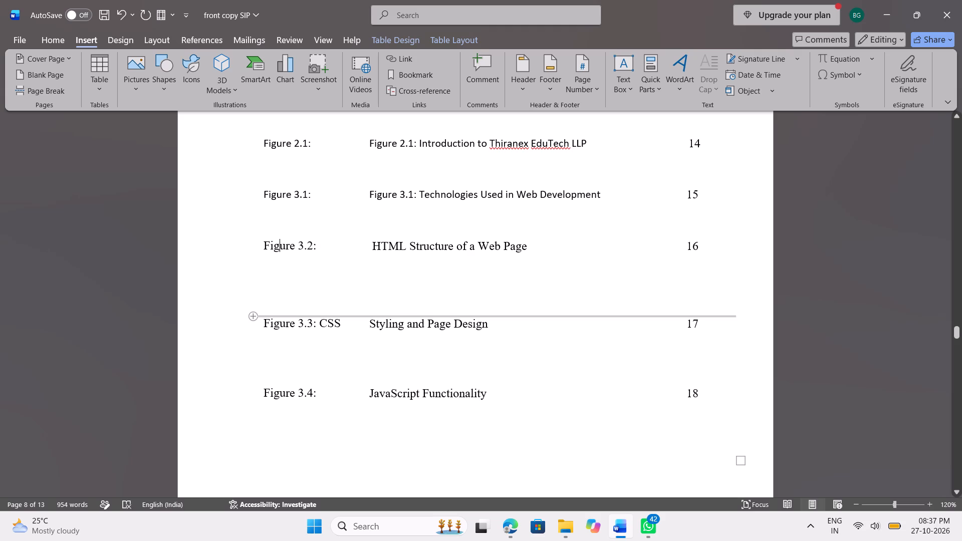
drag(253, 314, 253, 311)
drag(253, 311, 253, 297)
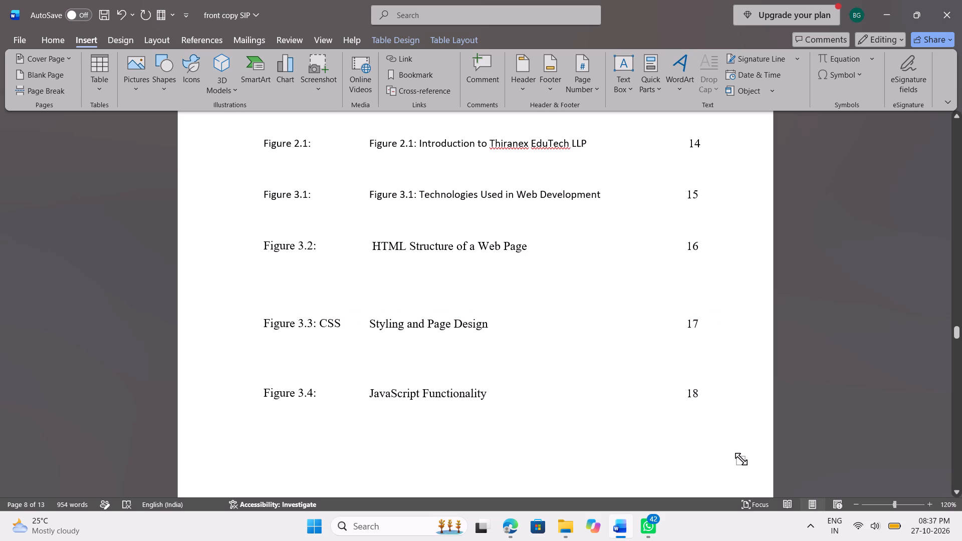
Resize the whole List of Figures table to be slightly shorter, tightening its row spacing.
drag(741, 459, 733, 430)
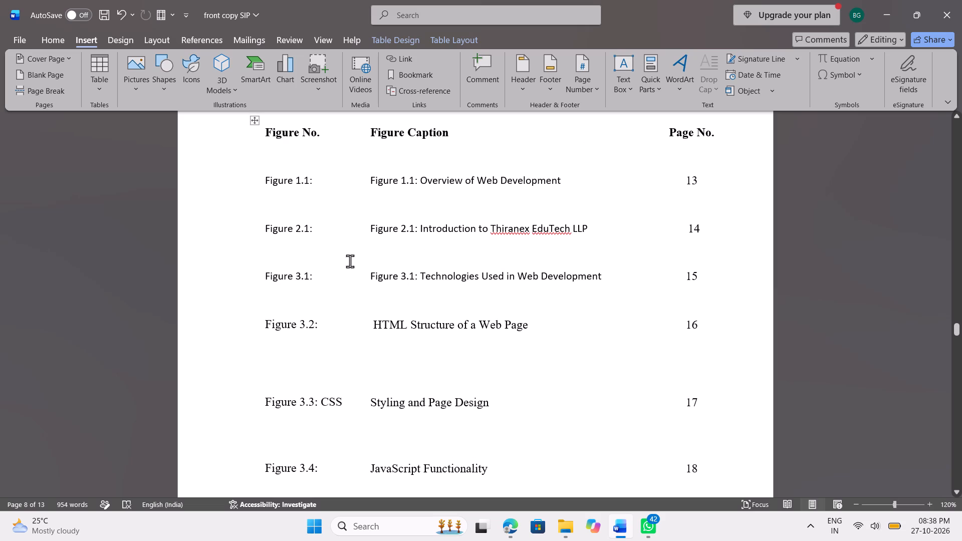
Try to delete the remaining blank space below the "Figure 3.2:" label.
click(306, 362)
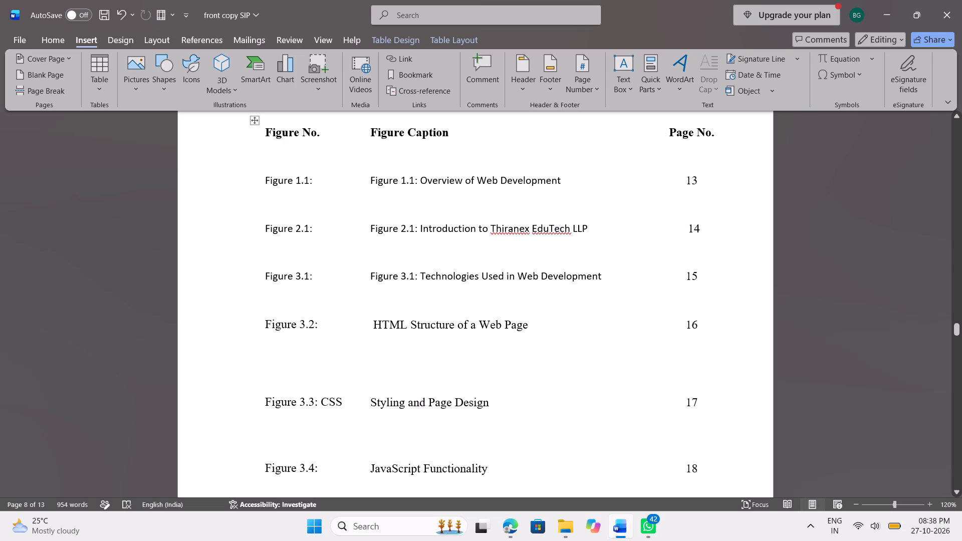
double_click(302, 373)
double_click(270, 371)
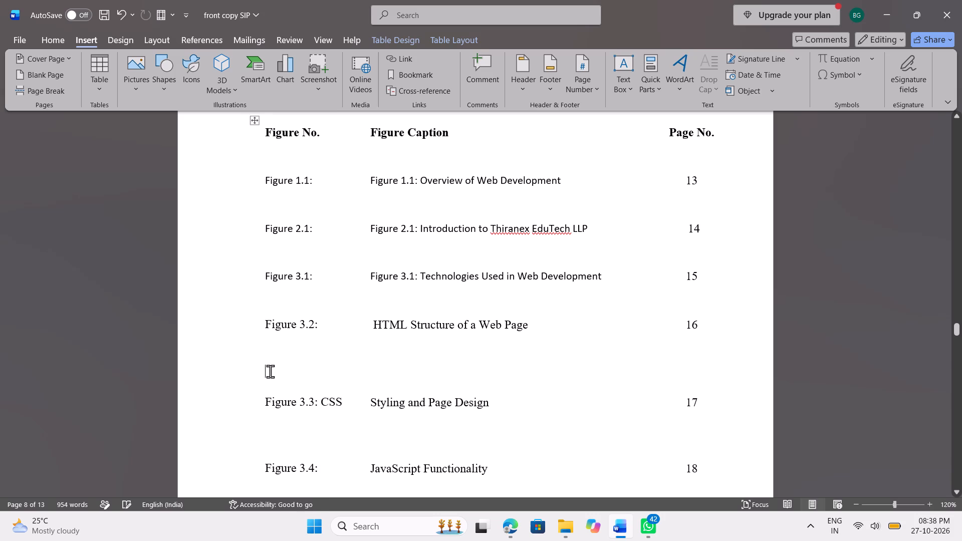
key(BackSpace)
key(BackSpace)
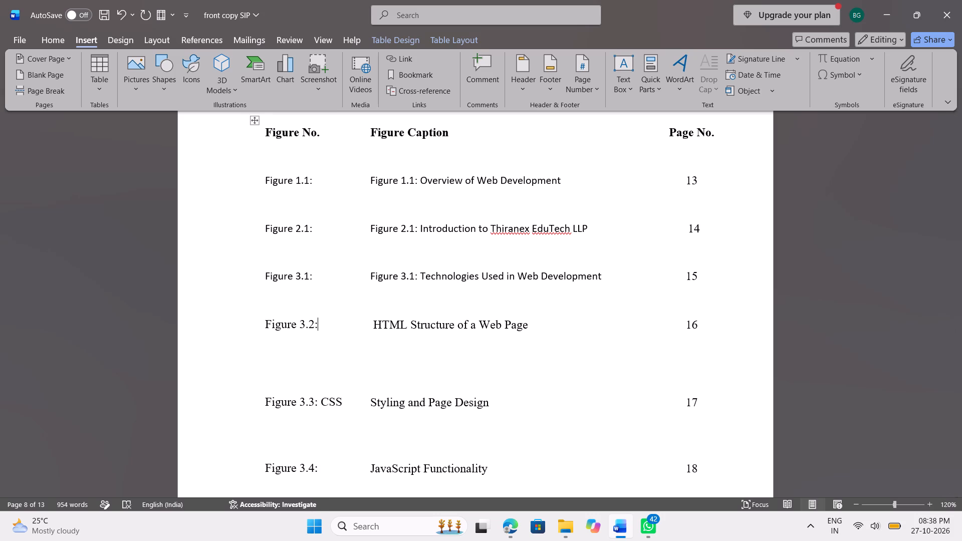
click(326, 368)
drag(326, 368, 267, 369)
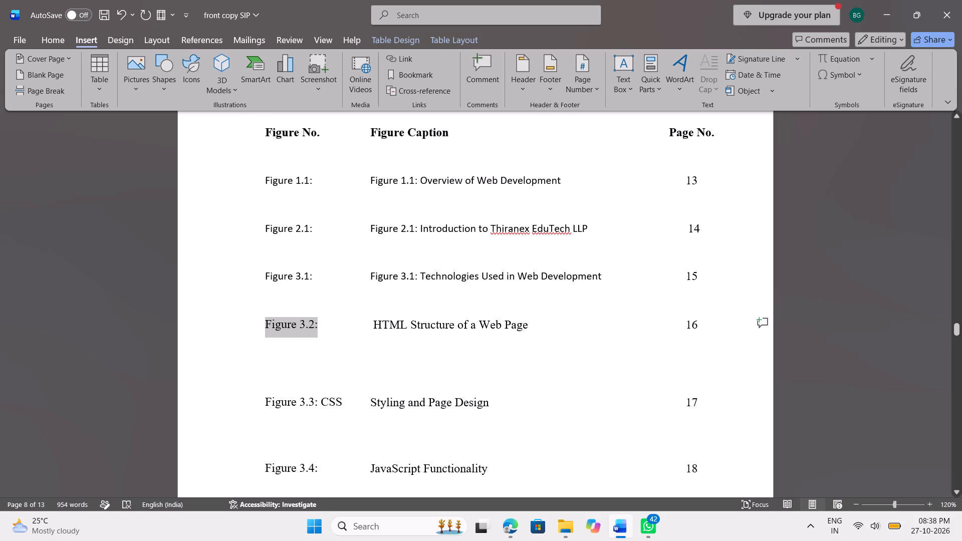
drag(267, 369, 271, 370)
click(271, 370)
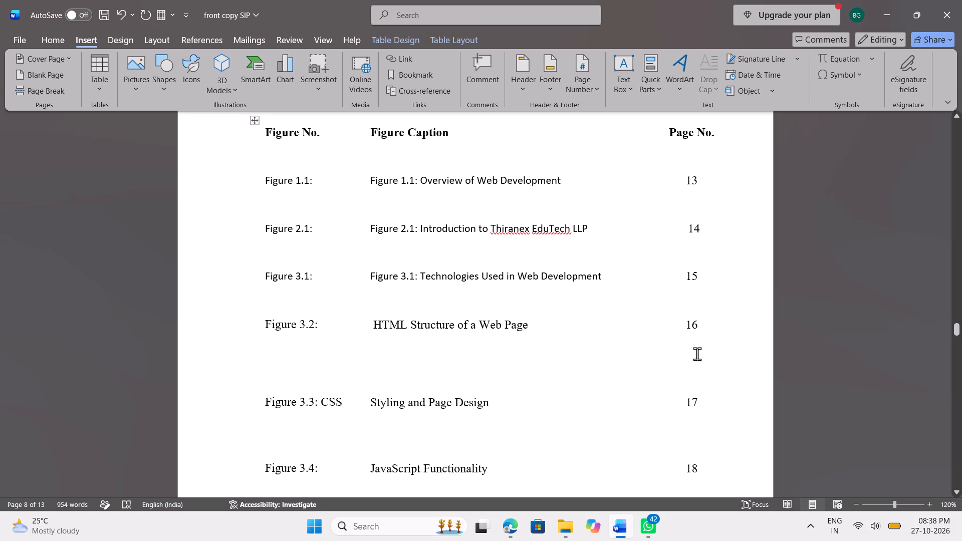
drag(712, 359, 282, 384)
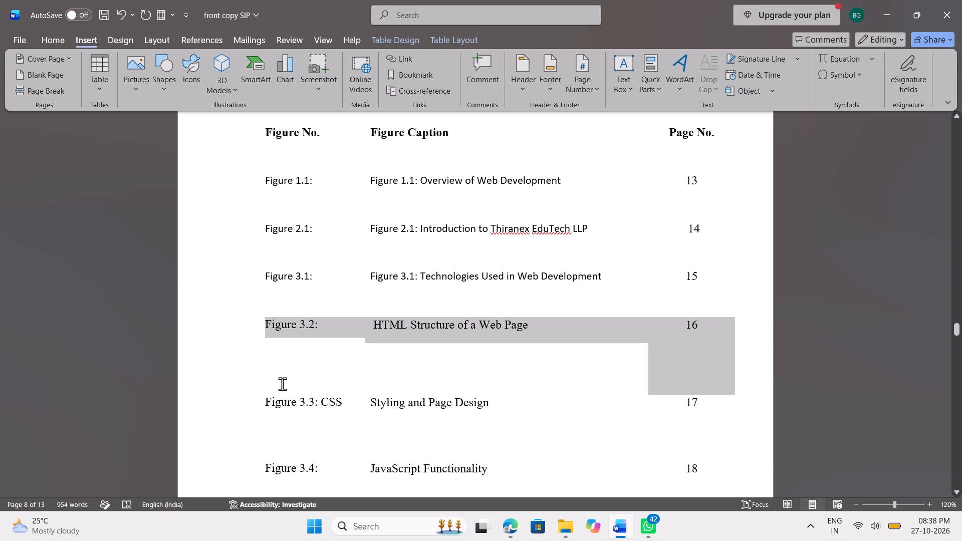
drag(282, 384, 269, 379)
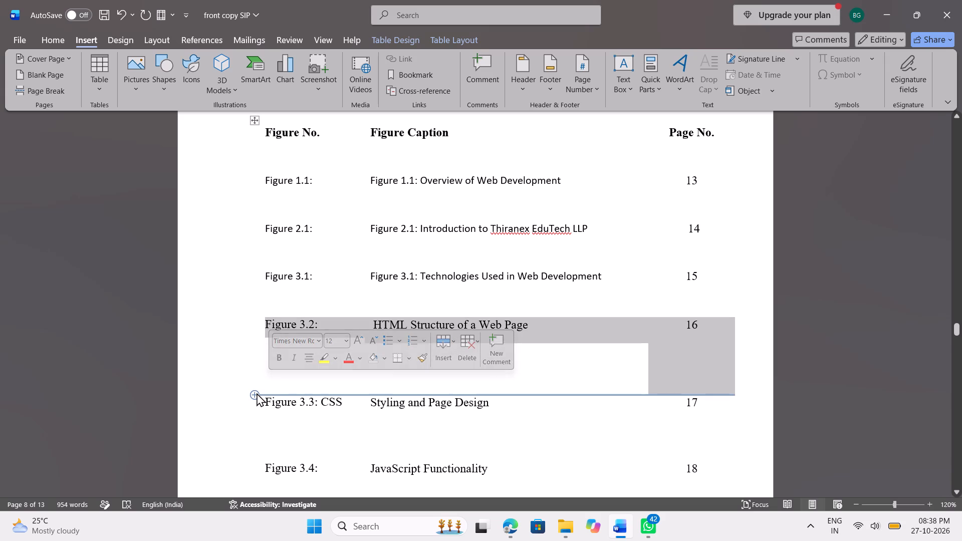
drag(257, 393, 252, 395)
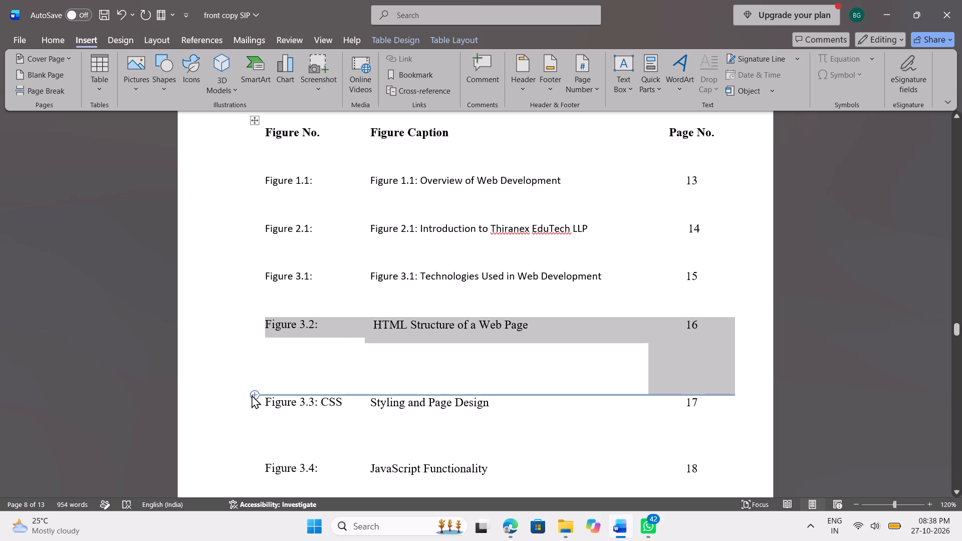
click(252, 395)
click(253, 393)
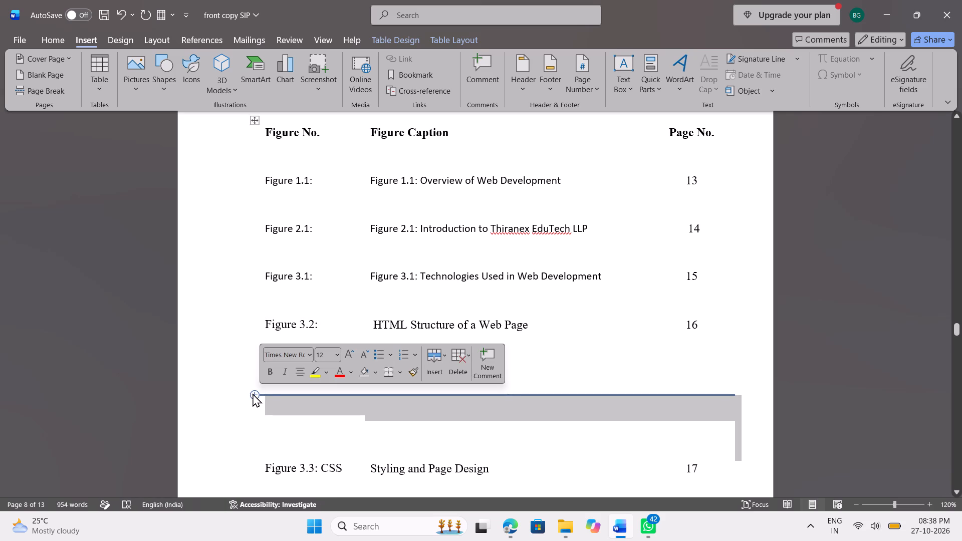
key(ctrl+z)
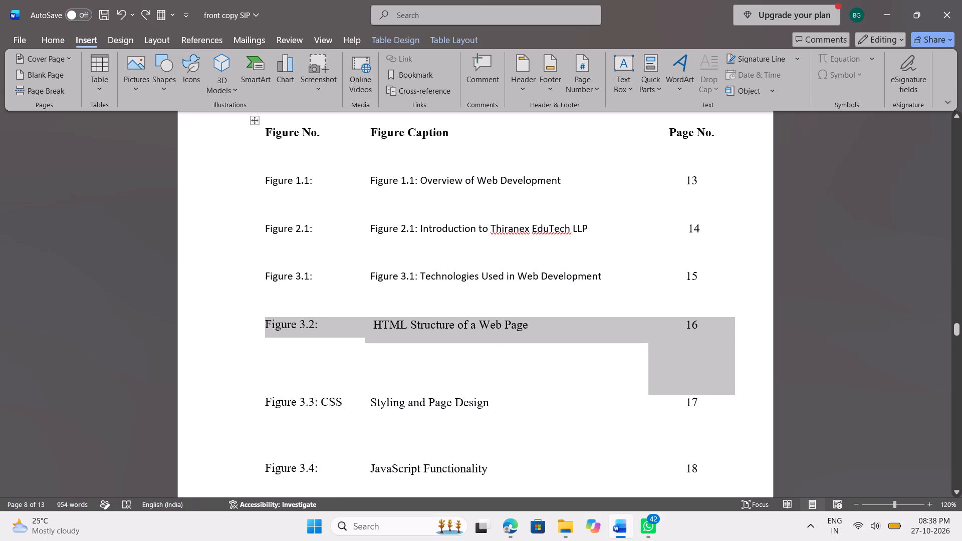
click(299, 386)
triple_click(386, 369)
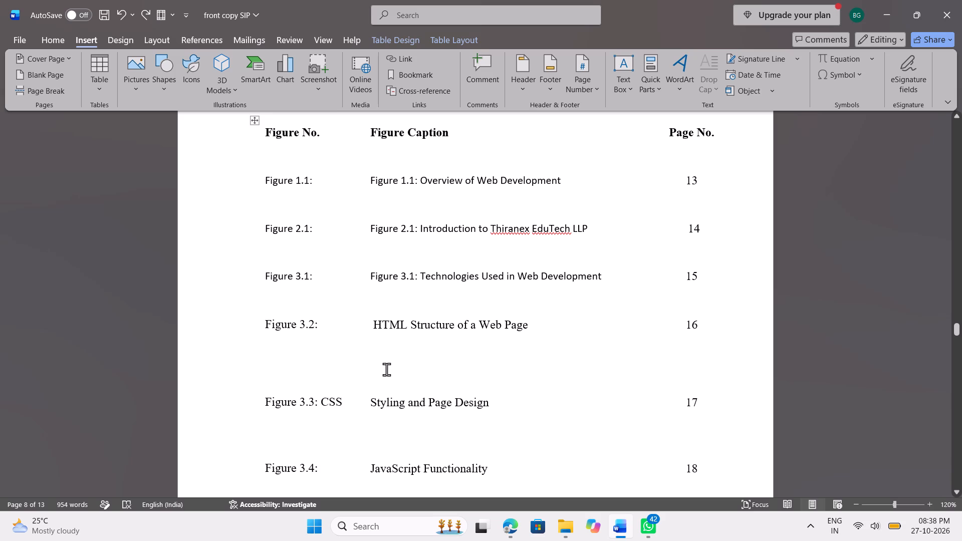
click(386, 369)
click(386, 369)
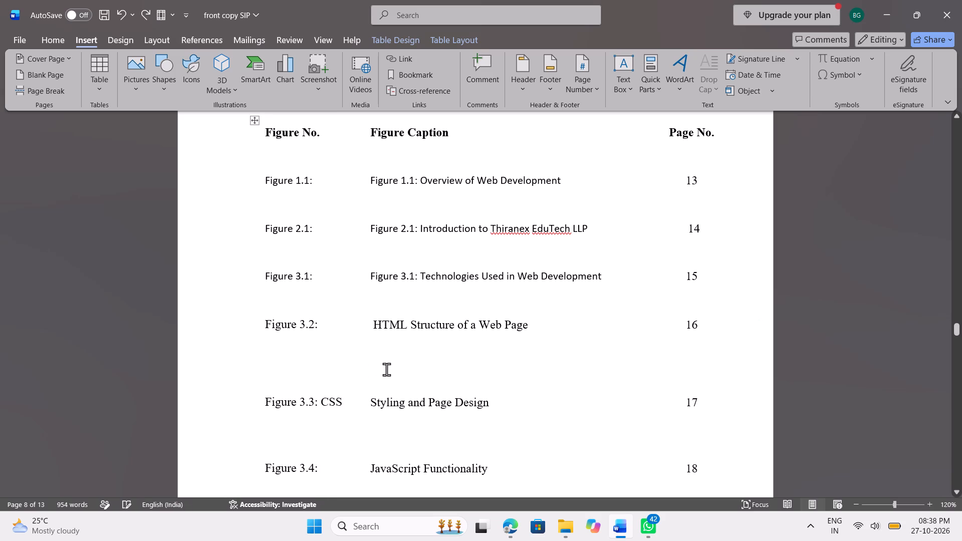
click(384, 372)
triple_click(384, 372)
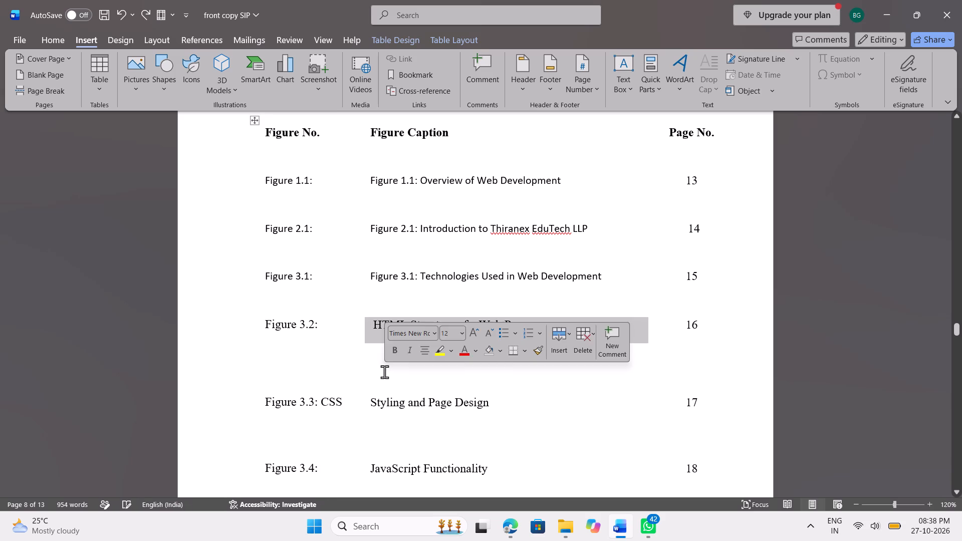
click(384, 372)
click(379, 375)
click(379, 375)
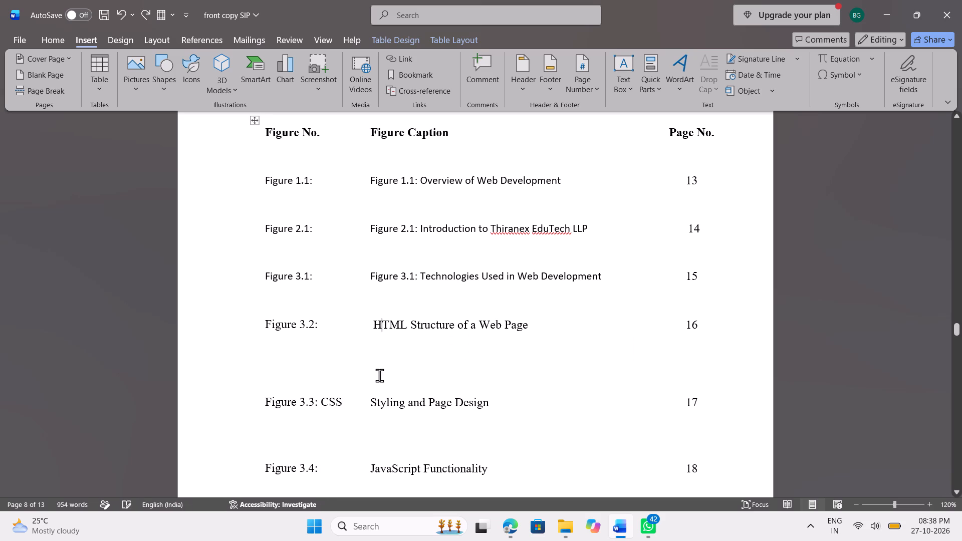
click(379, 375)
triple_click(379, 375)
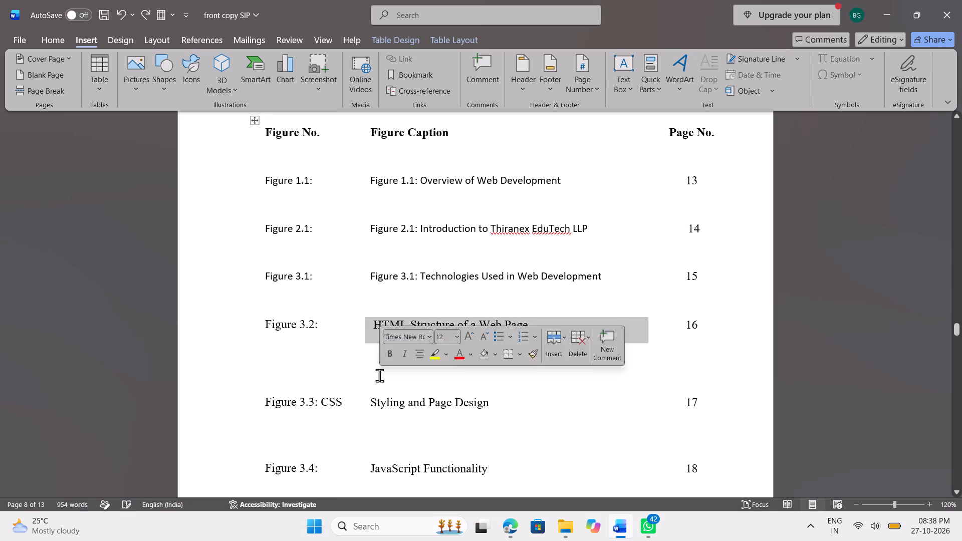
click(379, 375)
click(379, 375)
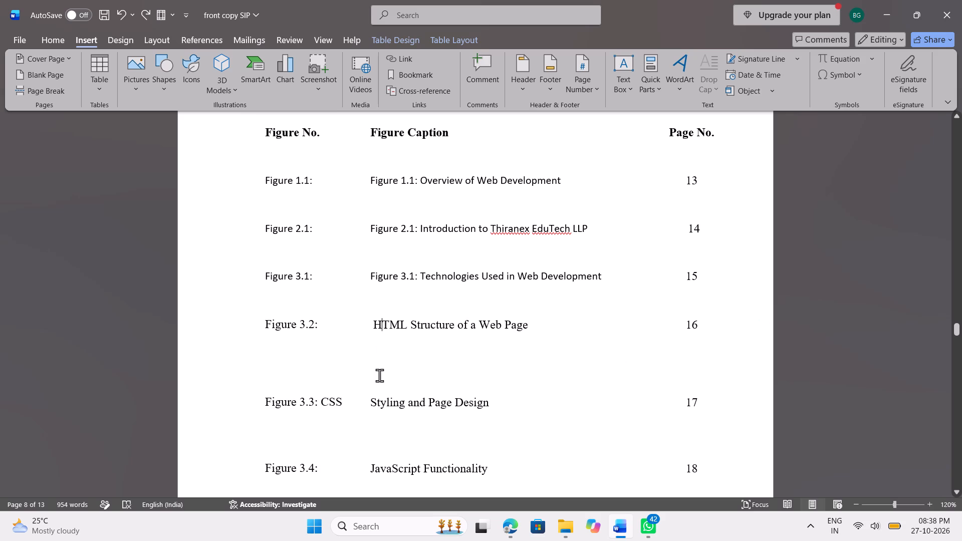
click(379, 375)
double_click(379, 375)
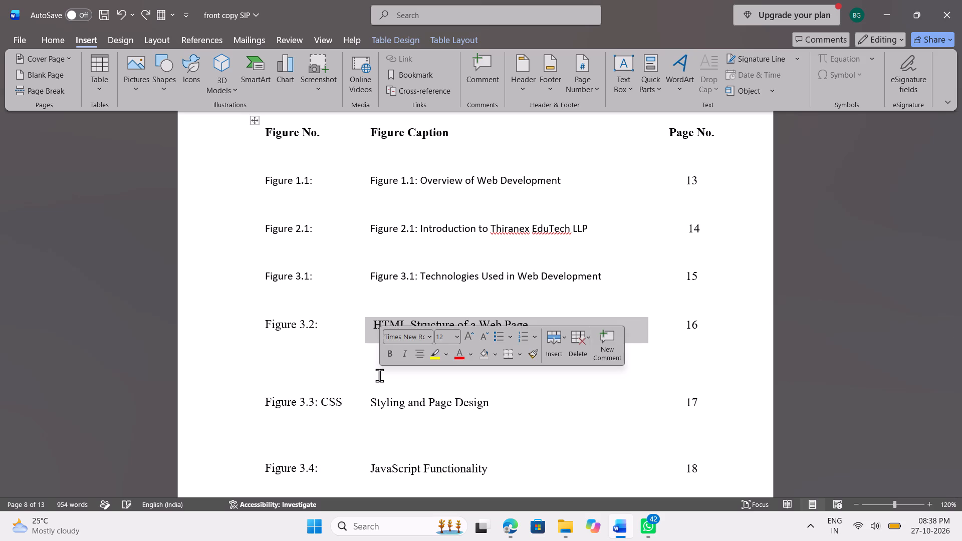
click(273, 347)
Reduce the font size of the "LIST OF TABLES" heading to 16.
scroll(411, 376, down, 1)
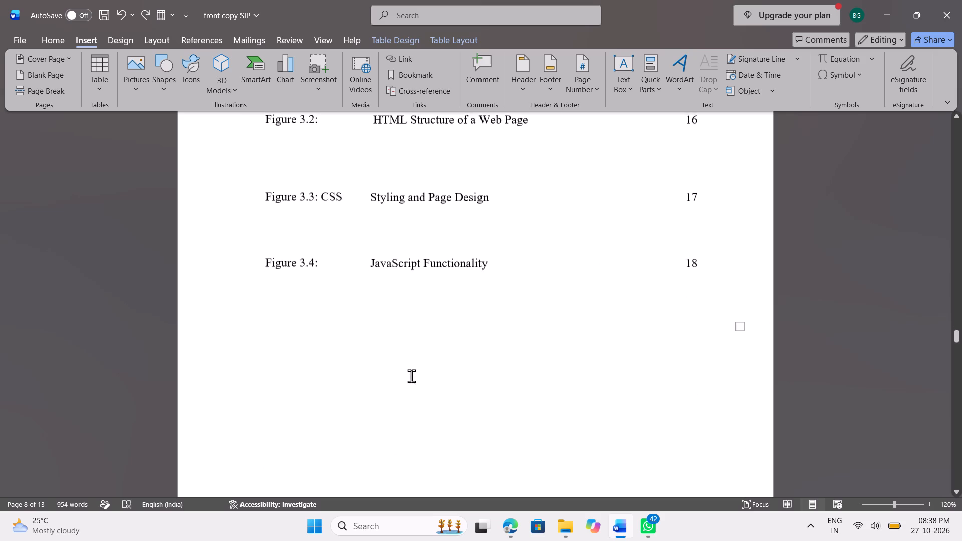
scroll(411, 376, down, 2)
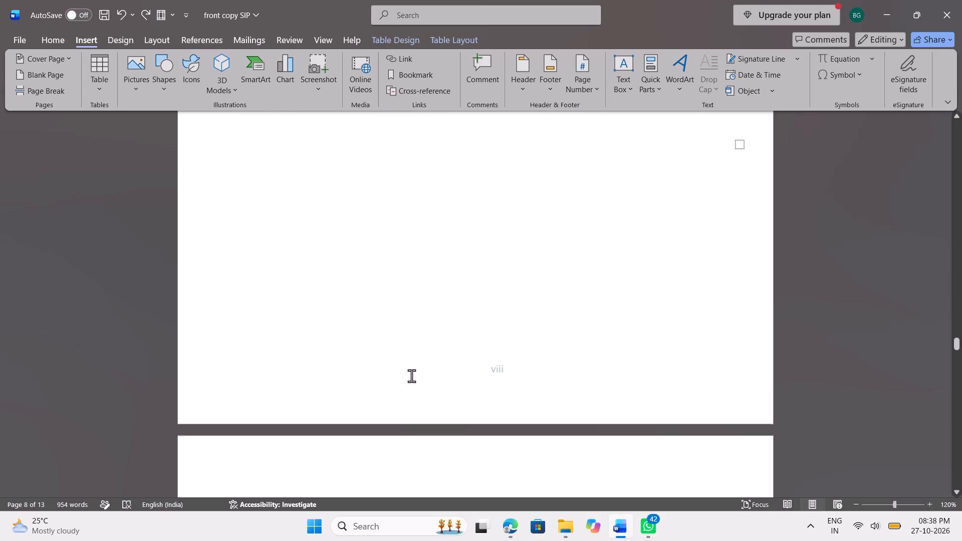
scroll(411, 376, down, 2)
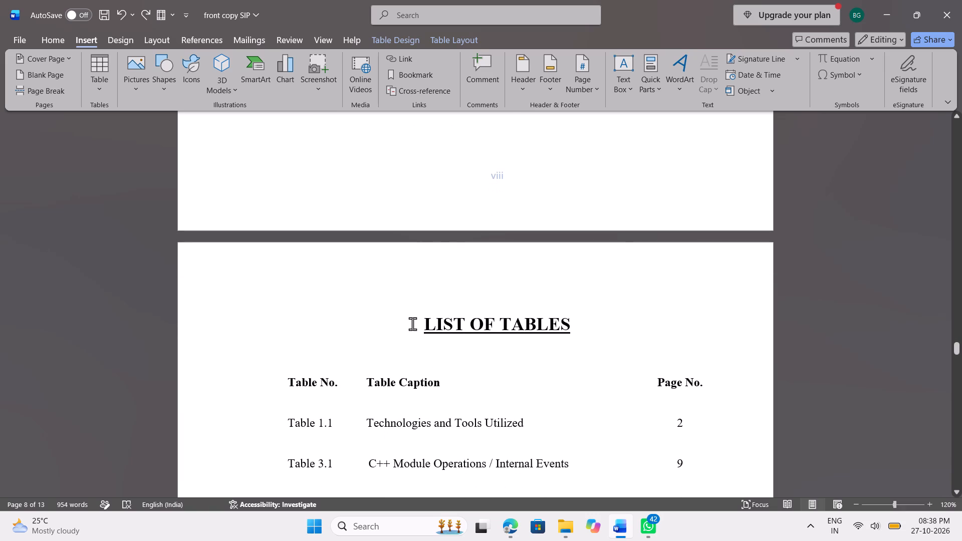
drag(412, 324, 559, 327)
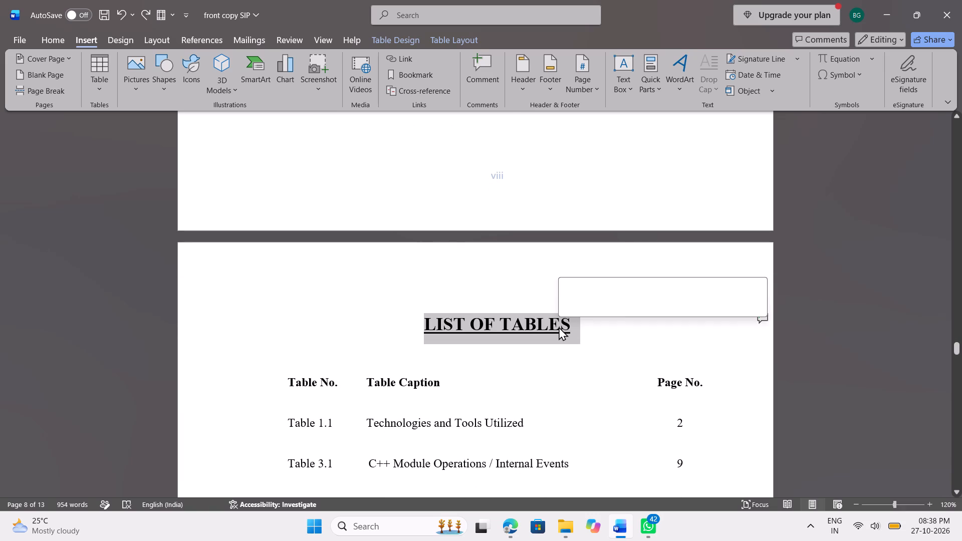
click(681, 287)
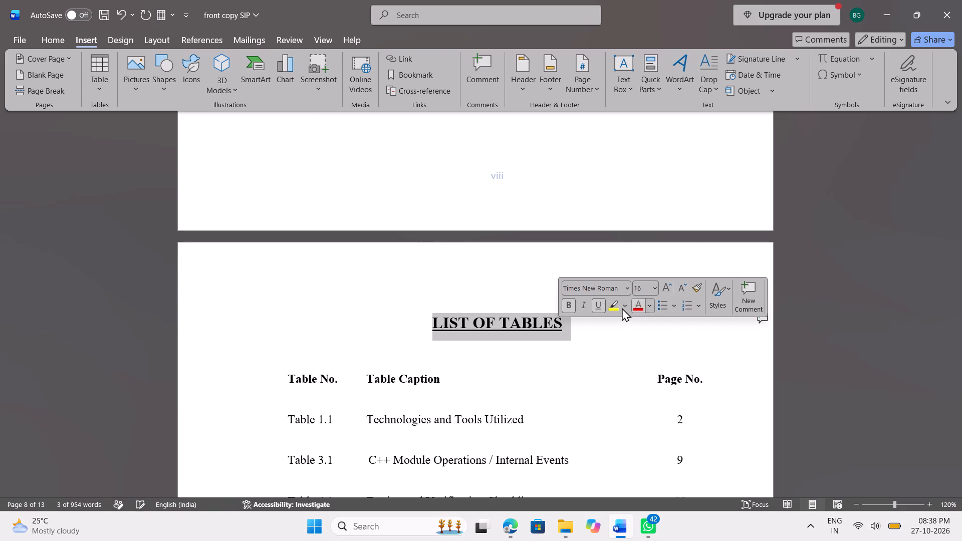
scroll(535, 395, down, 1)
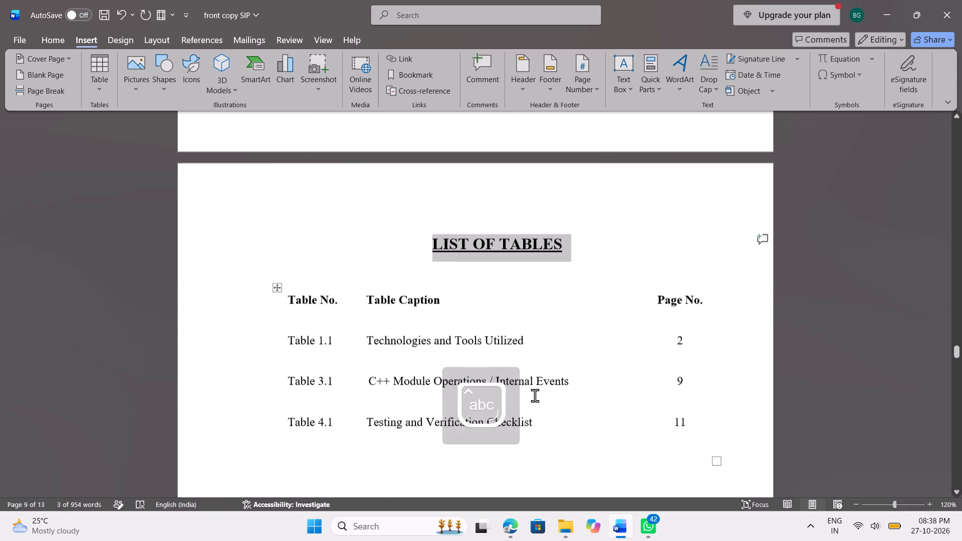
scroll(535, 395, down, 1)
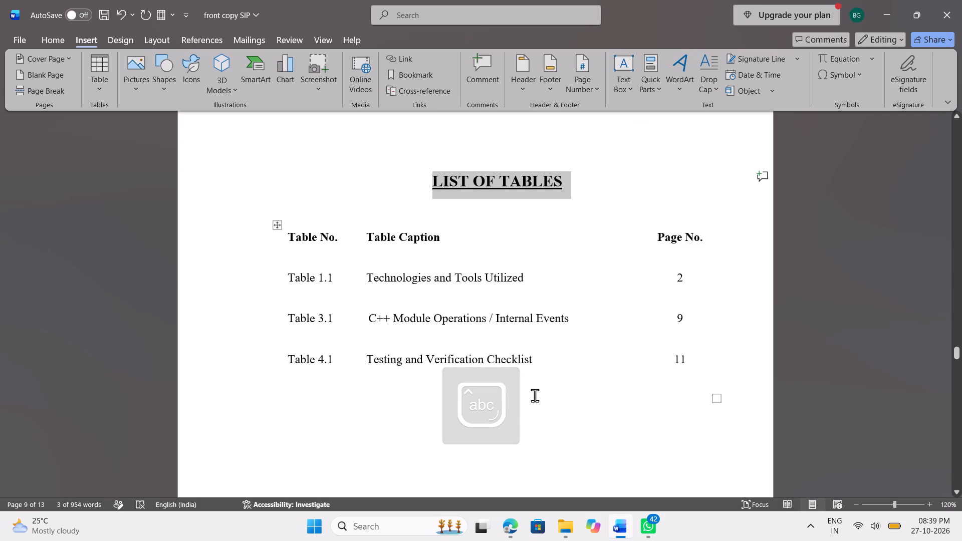
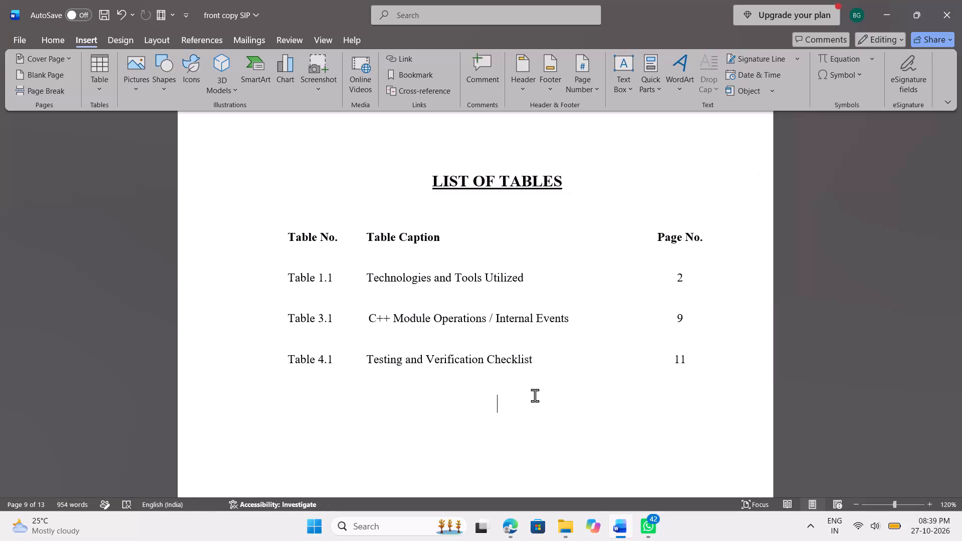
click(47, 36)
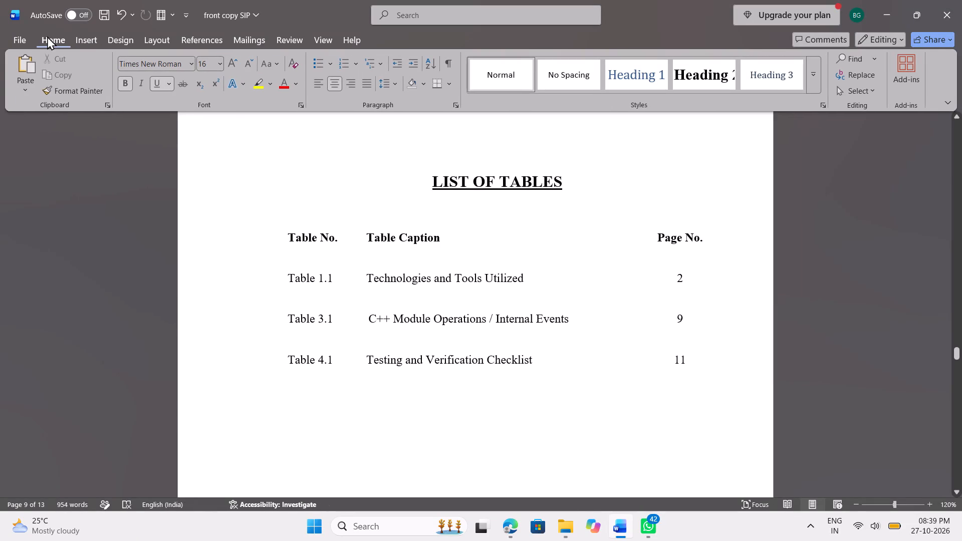
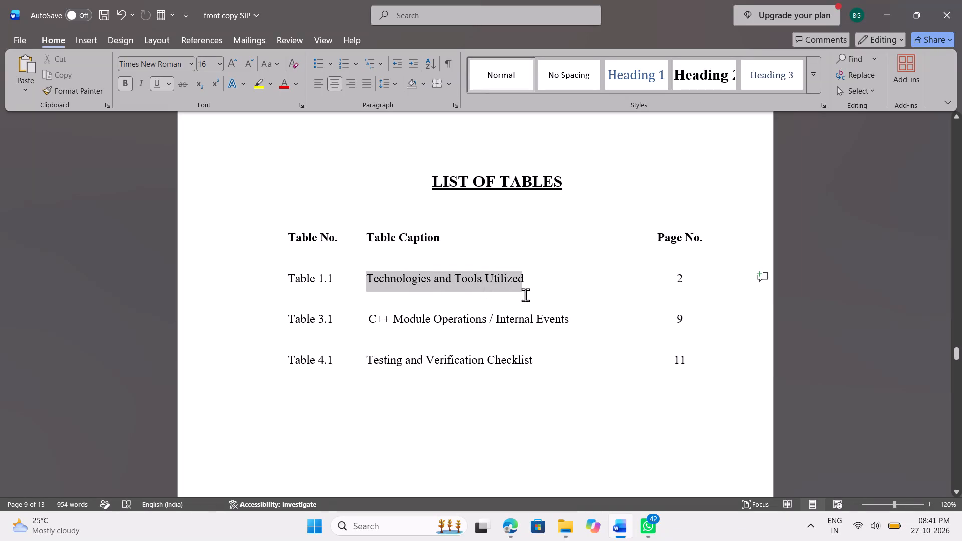
Replace the Table 1.1 caption with the copied text so it reads "Technologies and Tools Used in Web Development".
key(ctrl+v)
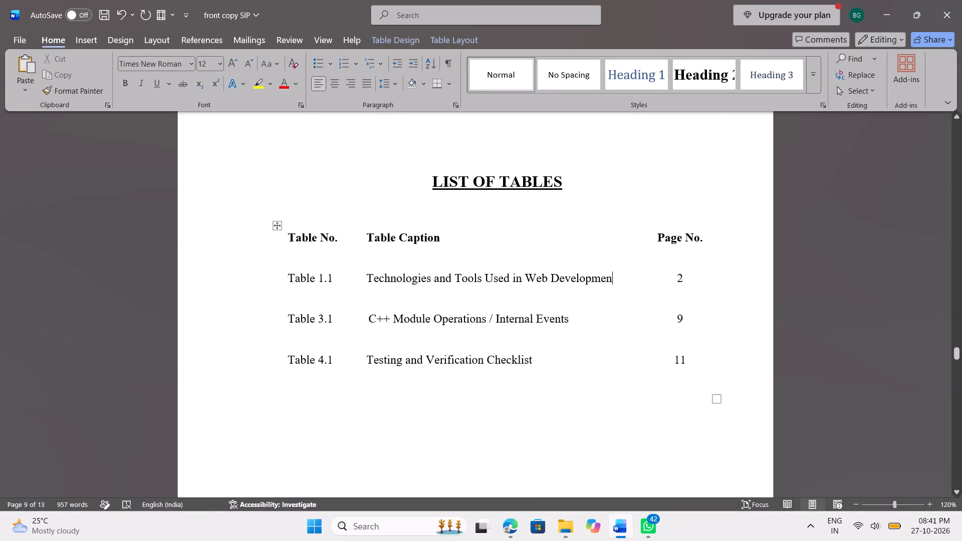
key(t)
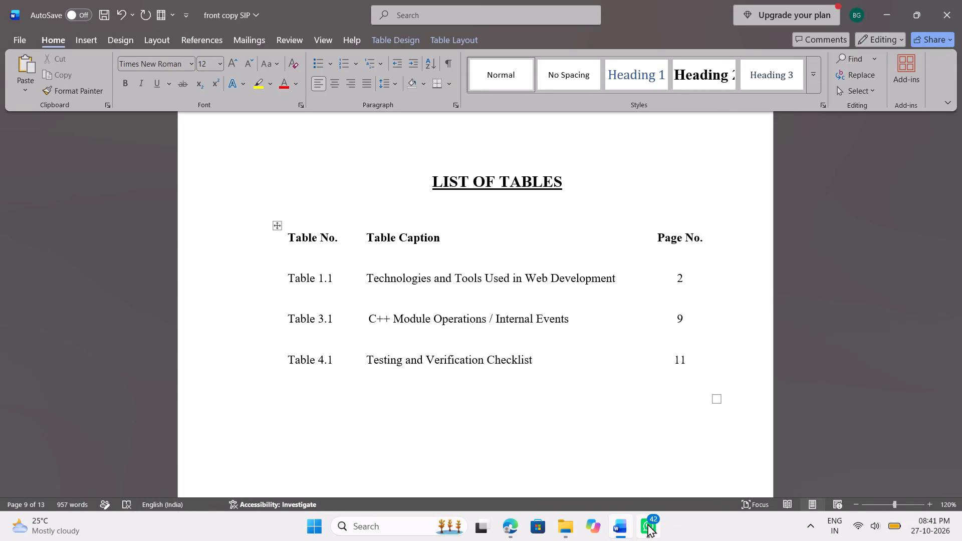
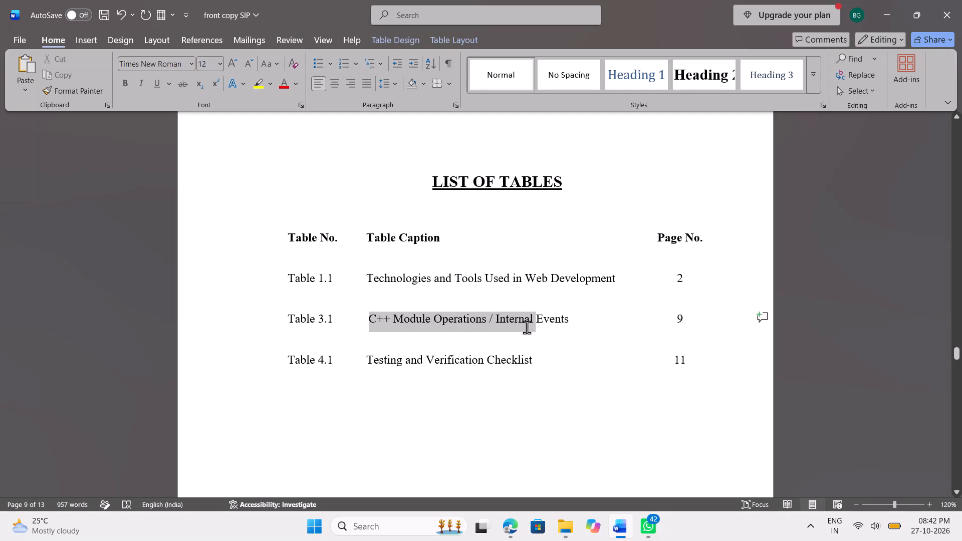
Replace the selected Table 3.1 caption with the copied text "Main Components of Web Development".
key(ctrl+v)
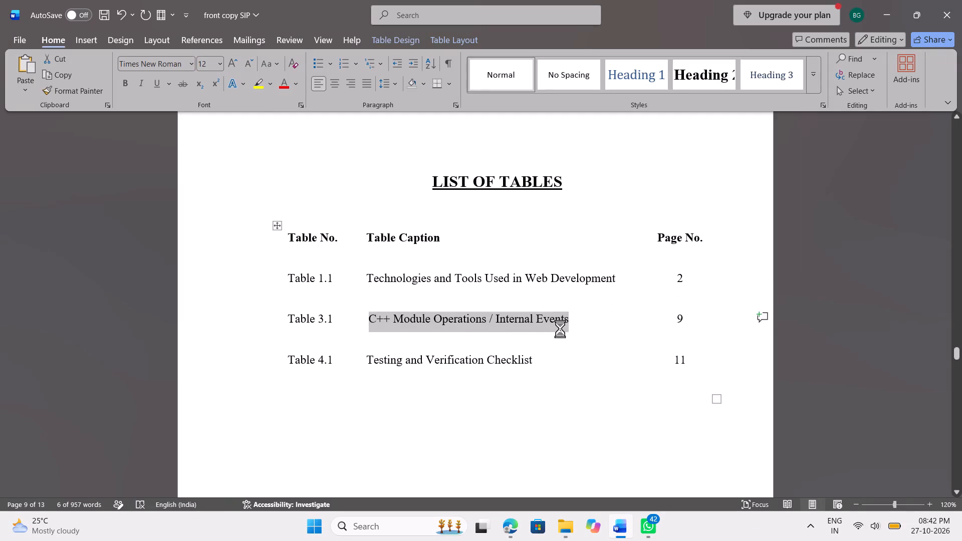
Insert the word "Websites" at the start of the Table 4.1 caption, before "Testing".
click(367, 361)
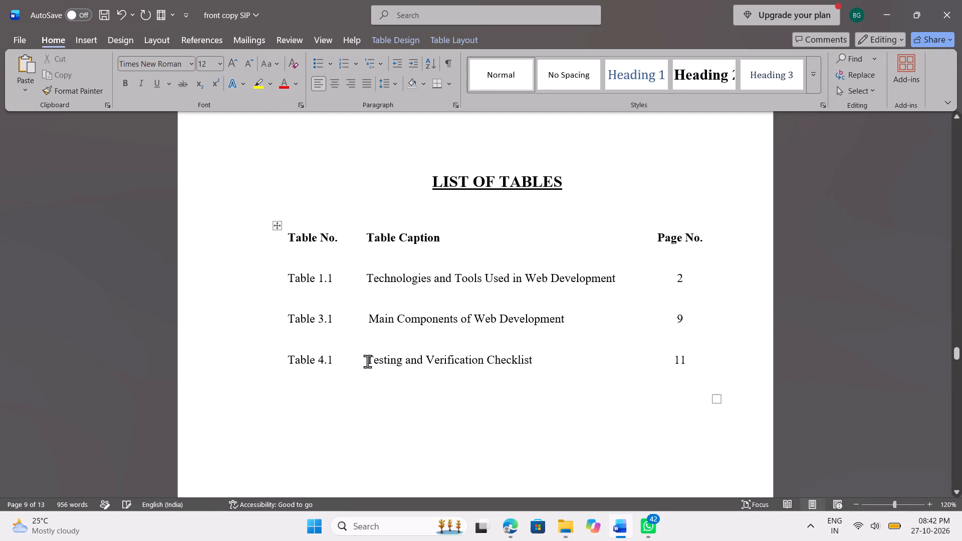
key(space)
text(w)
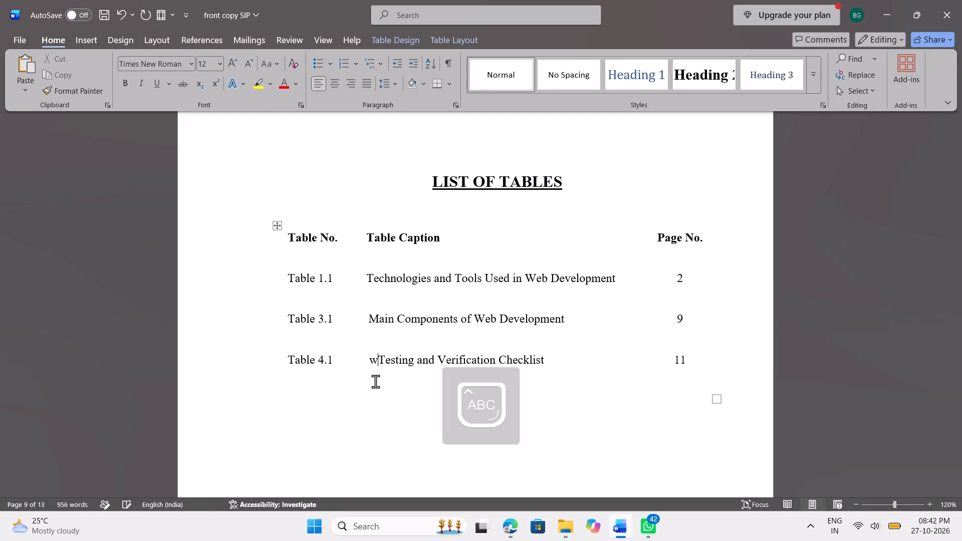
key(BackSpace)
key(w)
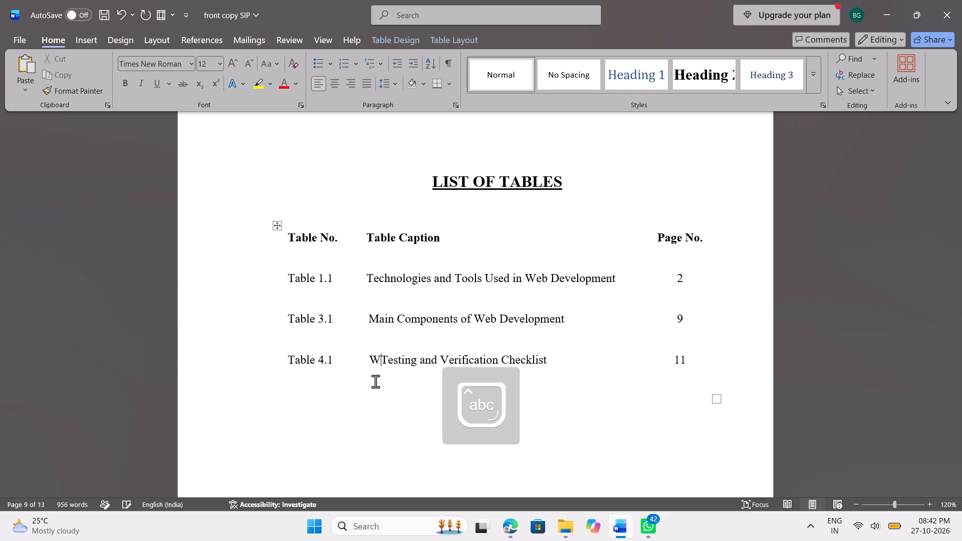
text(ebsu)
key(BackSpace)
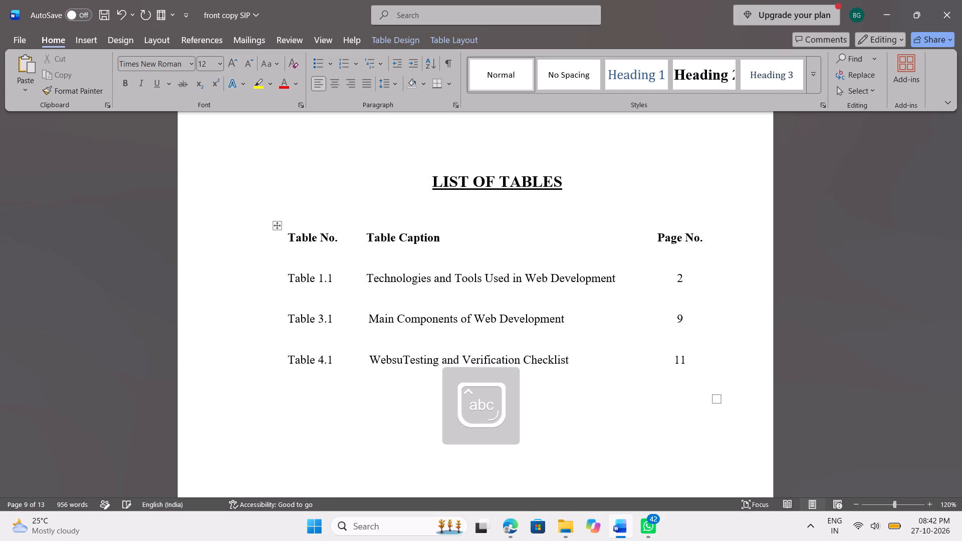
text(ir)
key(BackSpace)
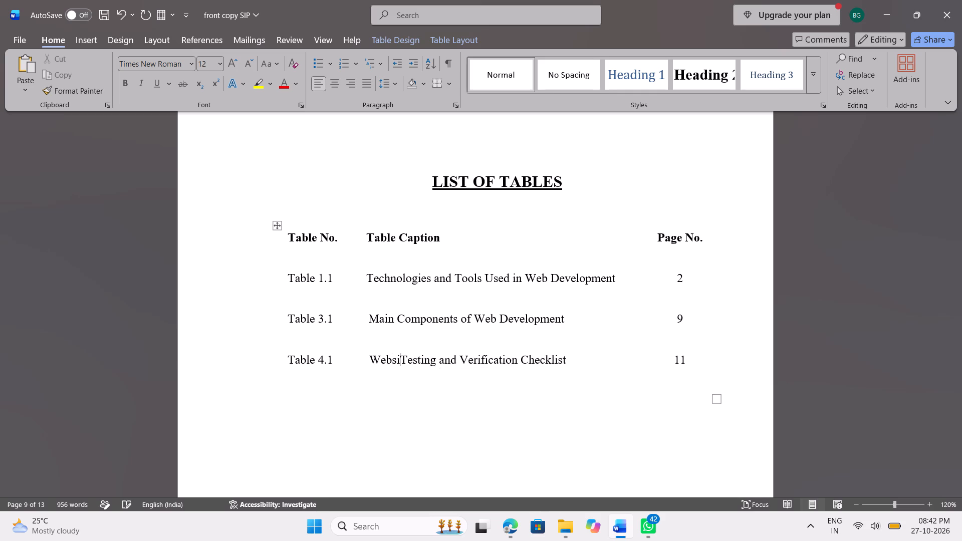
key(t)
text(es)
key(space)
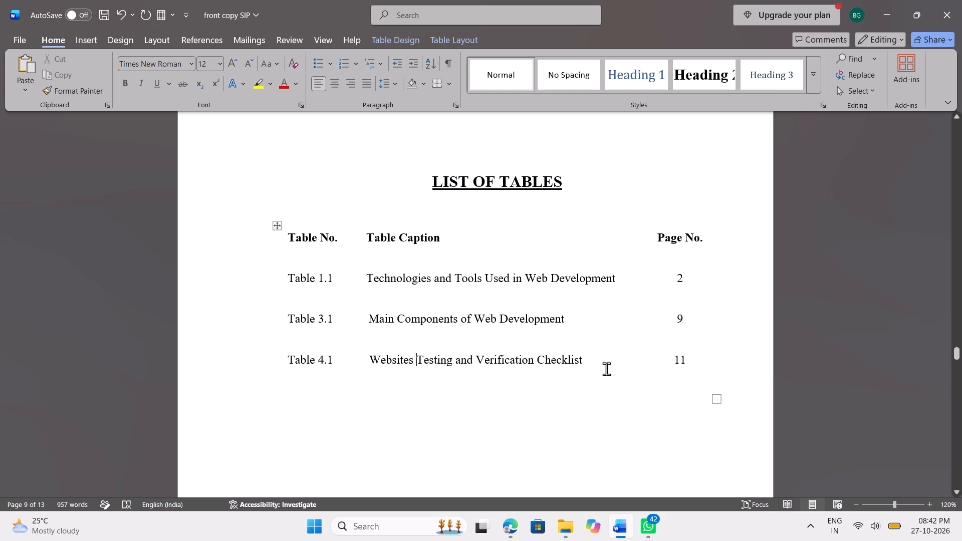
Replace "Verification Checklist" in the Table 4.1 caption with "Results" so it reads "Websites Testing and Results".
click(595, 357)
key(BackSpace)
key(BackSpace)
key(BackSpace)
key(BackSpace)
key(BackSpace)
key(BackSpace)
key(BackSpace)
key(BackSpace)
key(BackSpace)
key(BackSpace)
key(BackSpace)
key(BackSpace)
key(BackSpace)
key(BackSpace)
key(BackSpace)
key(BackSpace)
key(BackSpace)
key(BackSpace)
key(BackSpace)
key(BackSpace)
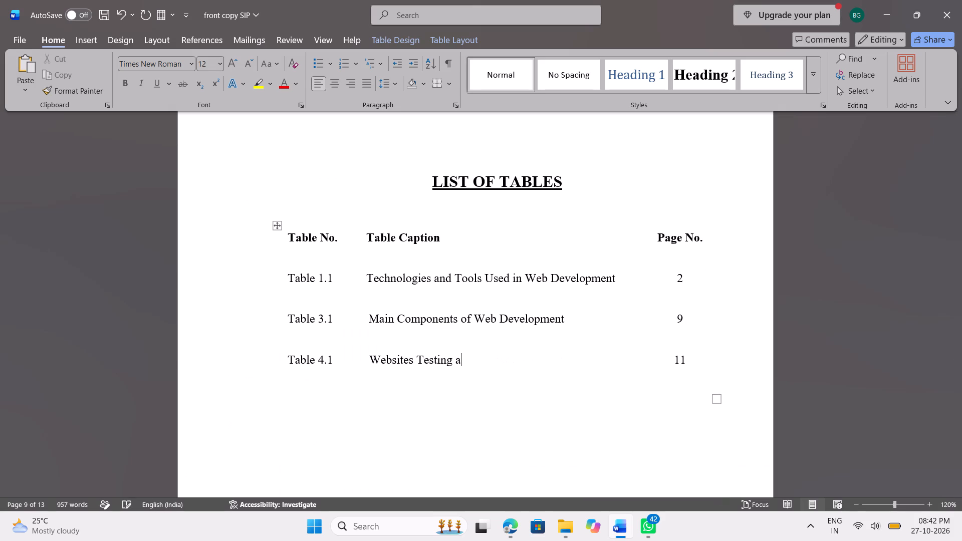
text(nd)
key(space)
text(esults)
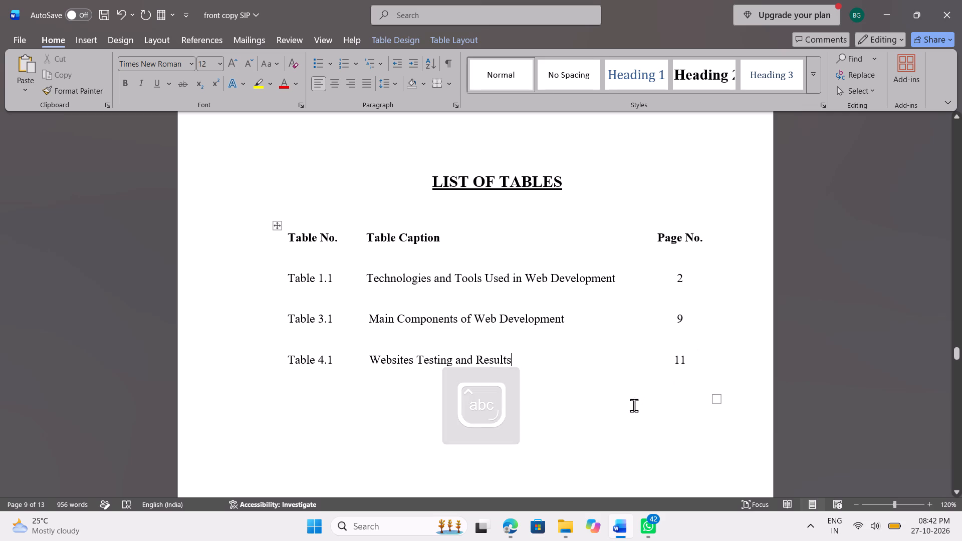
click(629, 409)
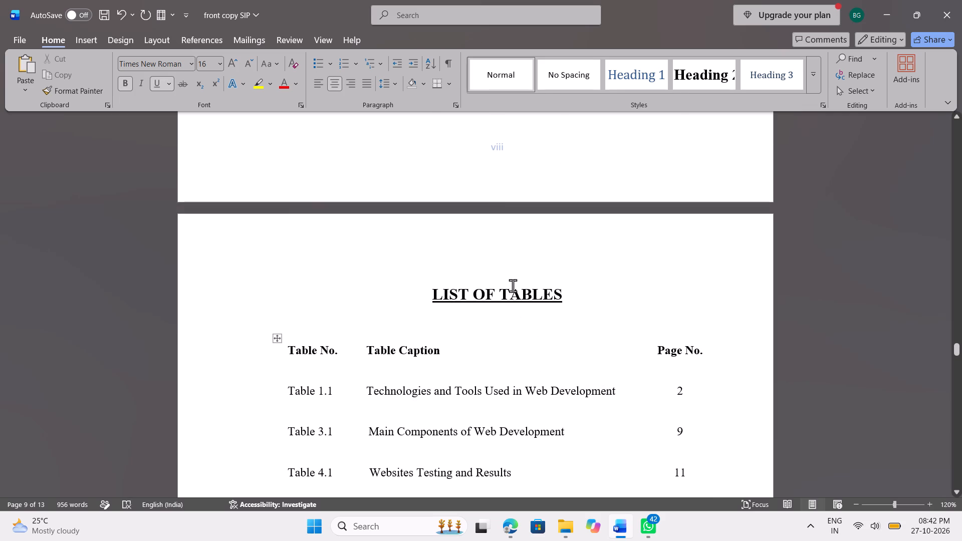
Examine the entries in the List of Abbreviations for terms that relate to the old C++ topic.
click(504, 269)
scroll(548, 368, down, 1)
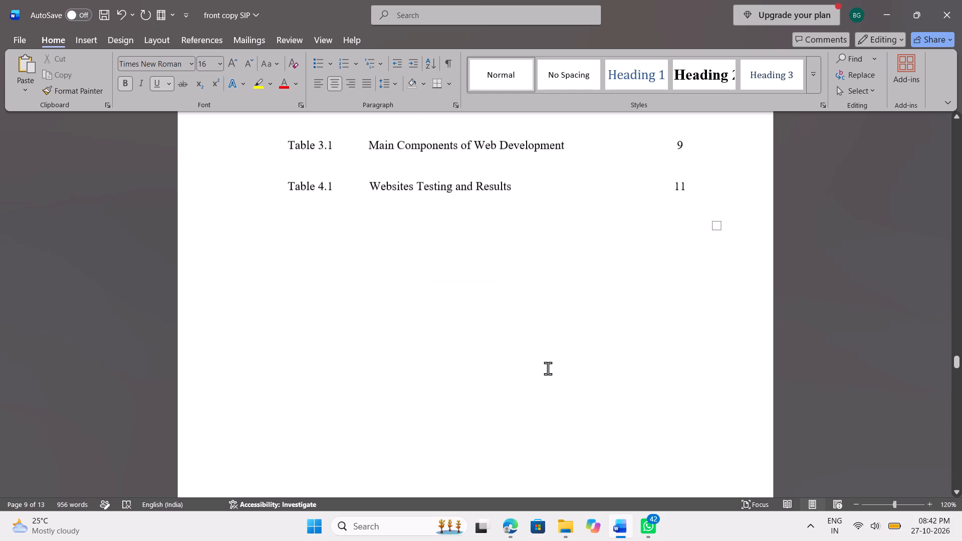
scroll(548, 368, down, 3)
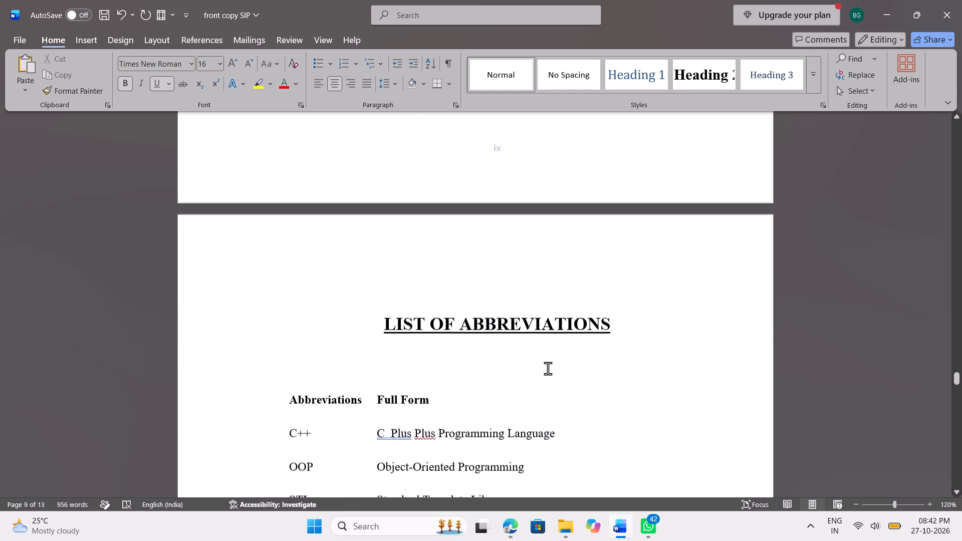
scroll(548, 368, down, 1)
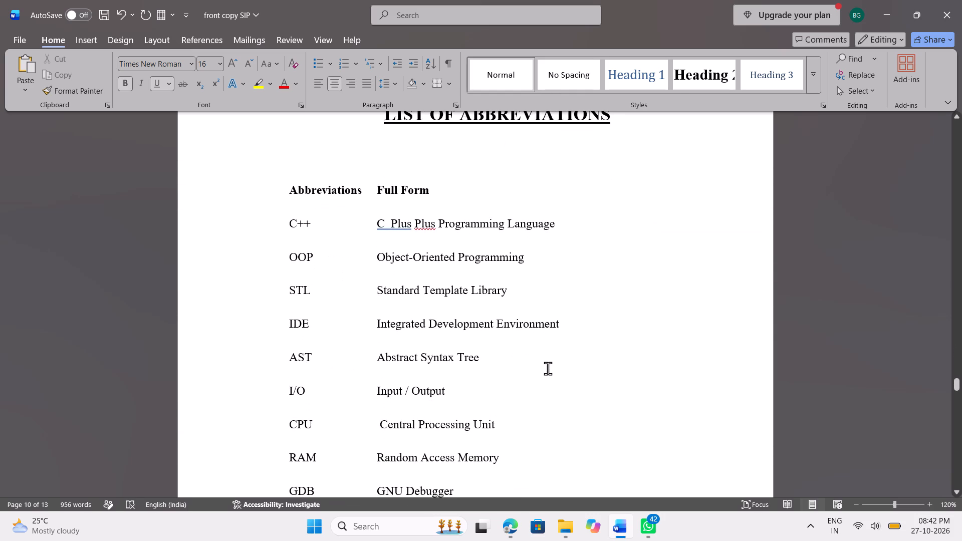
scroll(548, 368, down, 1)
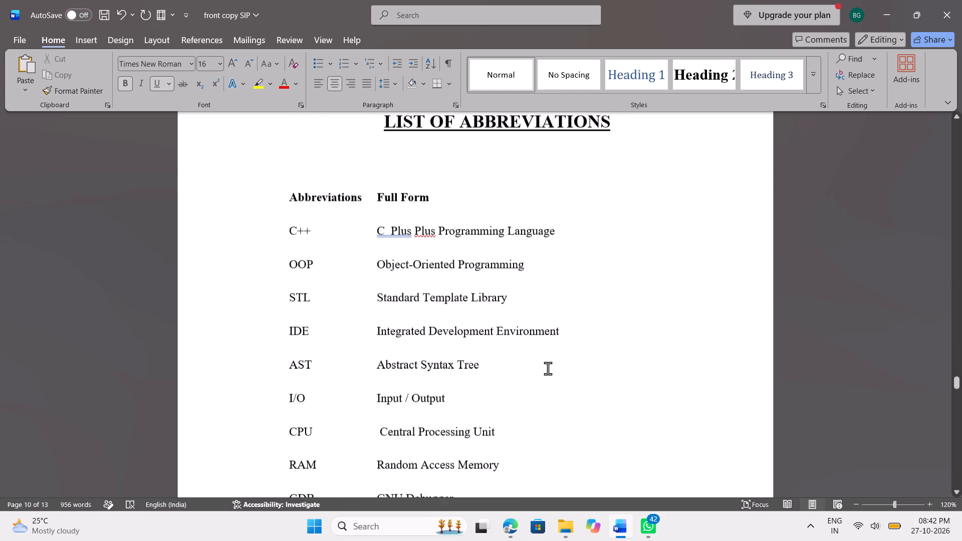
scroll(548, 368, down, 1)
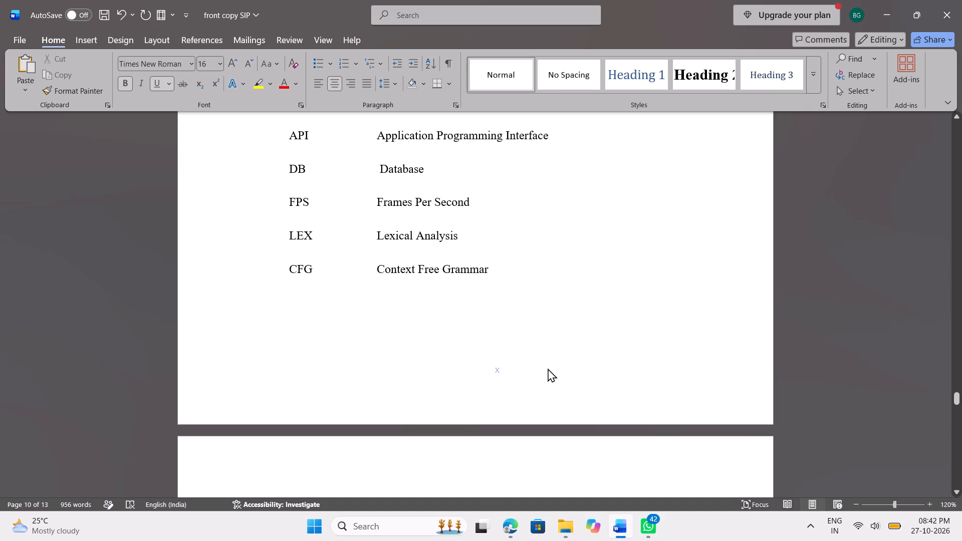
scroll(548, 368, up, 1)
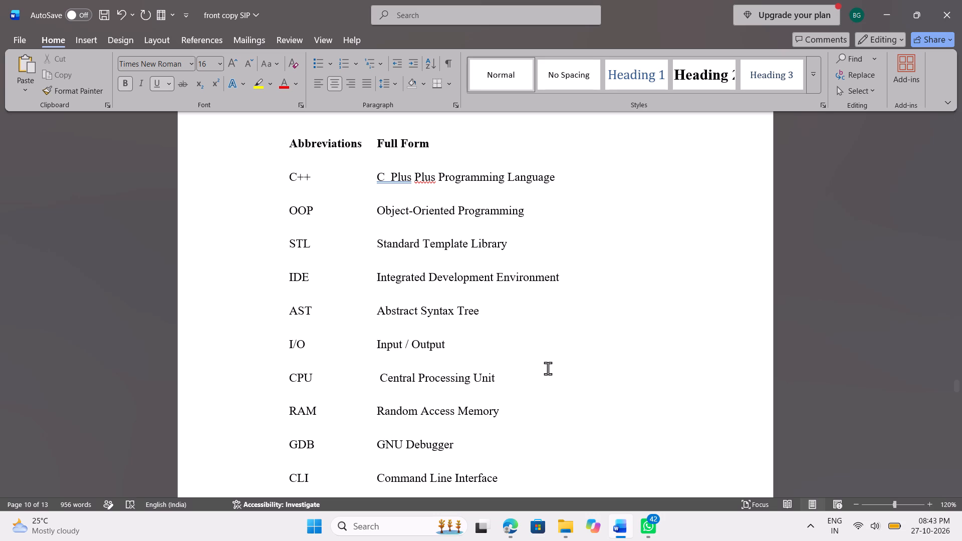
scroll(548, 368, down, 1)
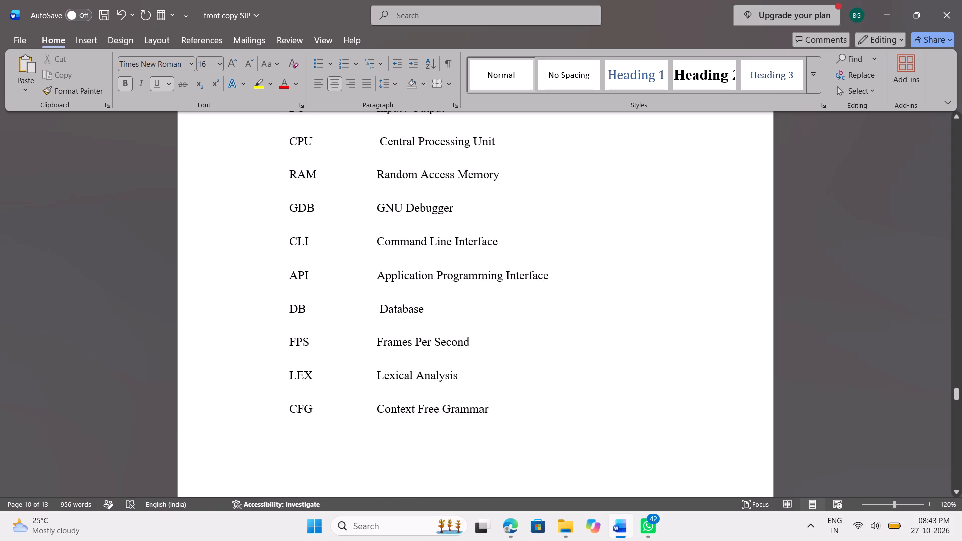
scroll(548, 368, down, 2)
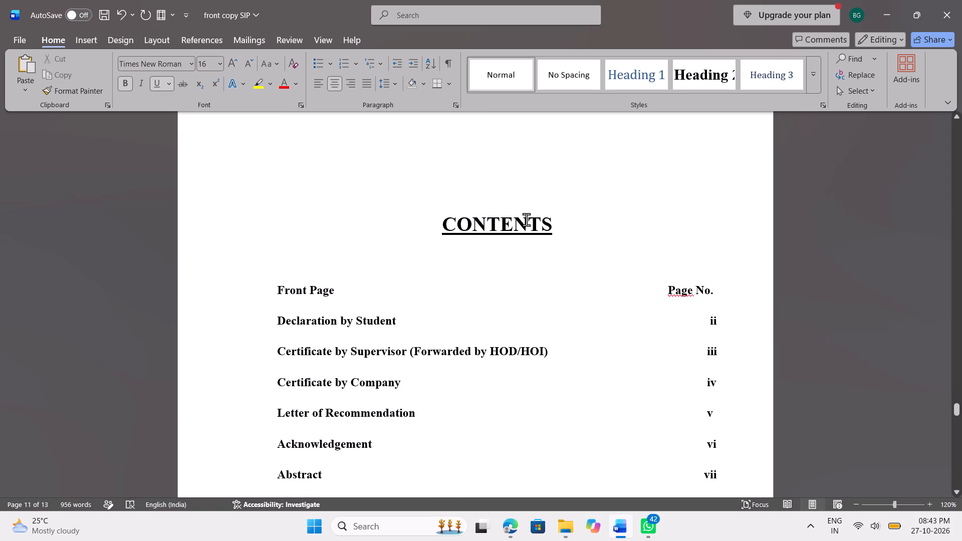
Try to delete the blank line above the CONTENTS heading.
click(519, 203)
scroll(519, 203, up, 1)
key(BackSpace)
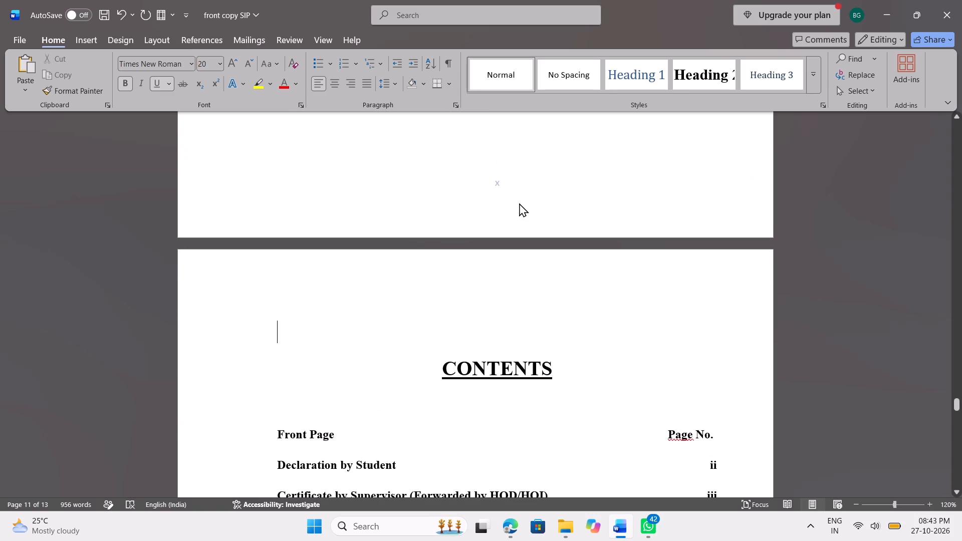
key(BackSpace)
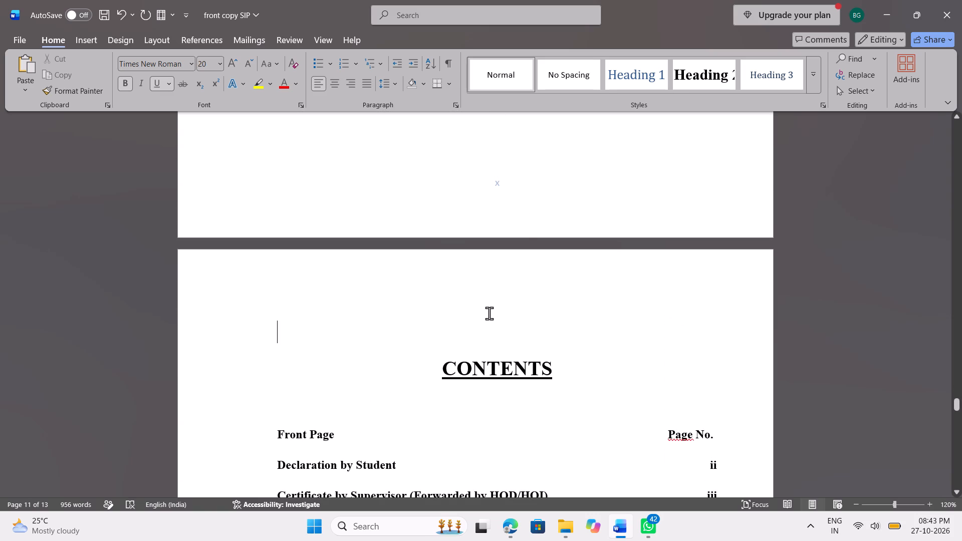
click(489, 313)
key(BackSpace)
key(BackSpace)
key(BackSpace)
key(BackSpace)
Save the document with the updated table captions.
scroll(489, 313, down, 1)
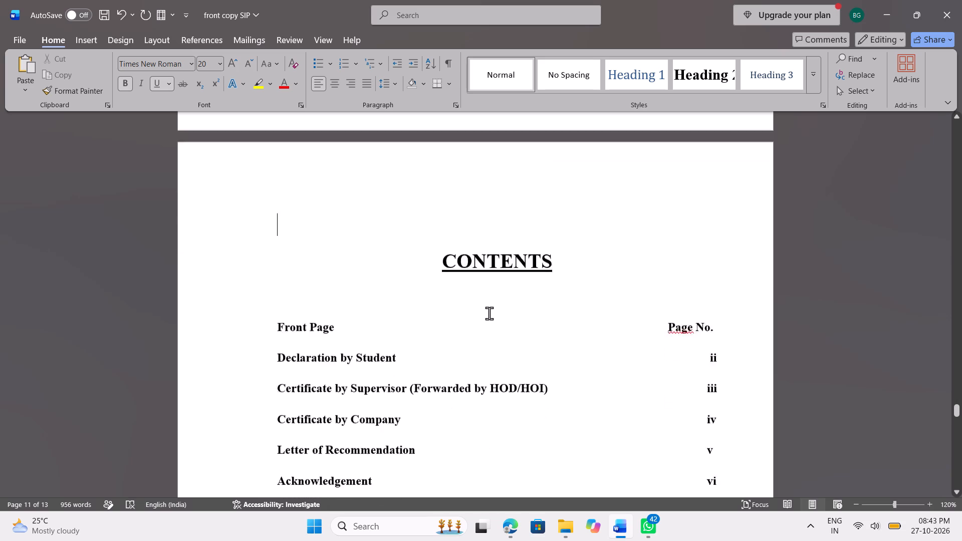
scroll(489, 313, down, 1)
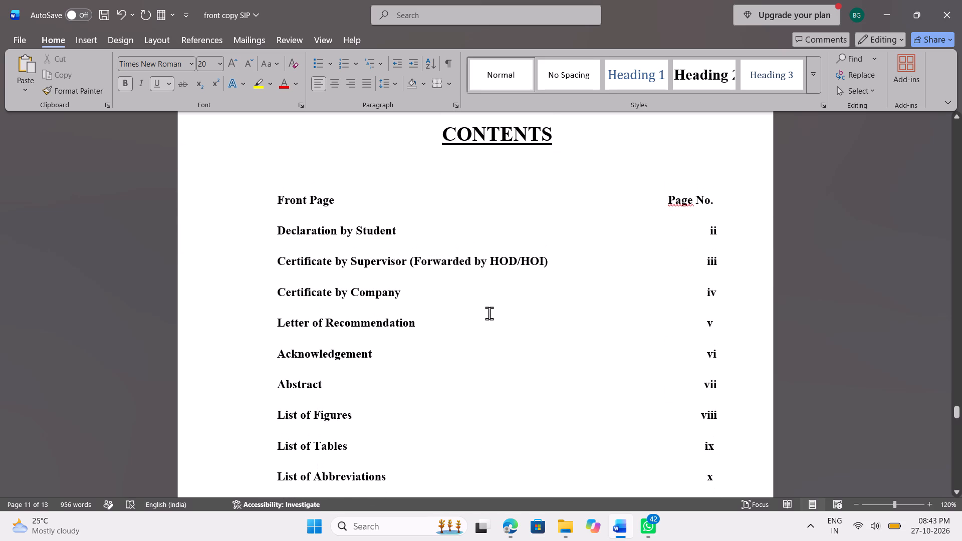
key(ctrl+s)
key(ctrl+s)
key(ctrl+s)
key(ctrl+s)
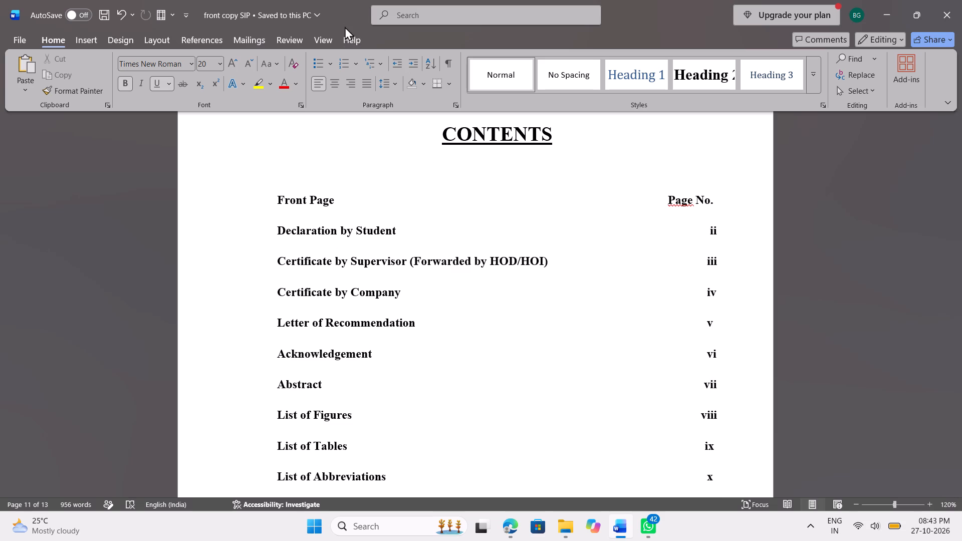
Check the saved document's file name and storage location.
click(317, 12)
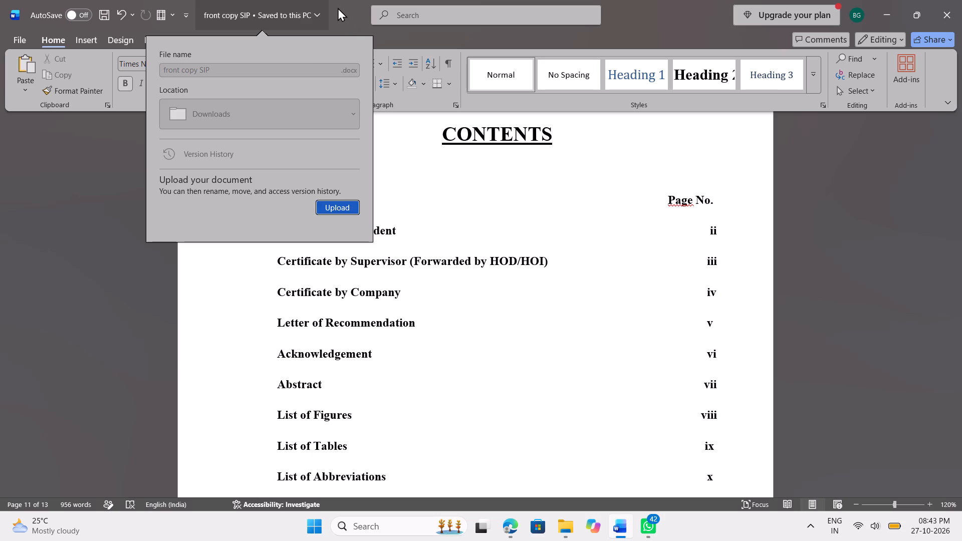
click(338, 8)
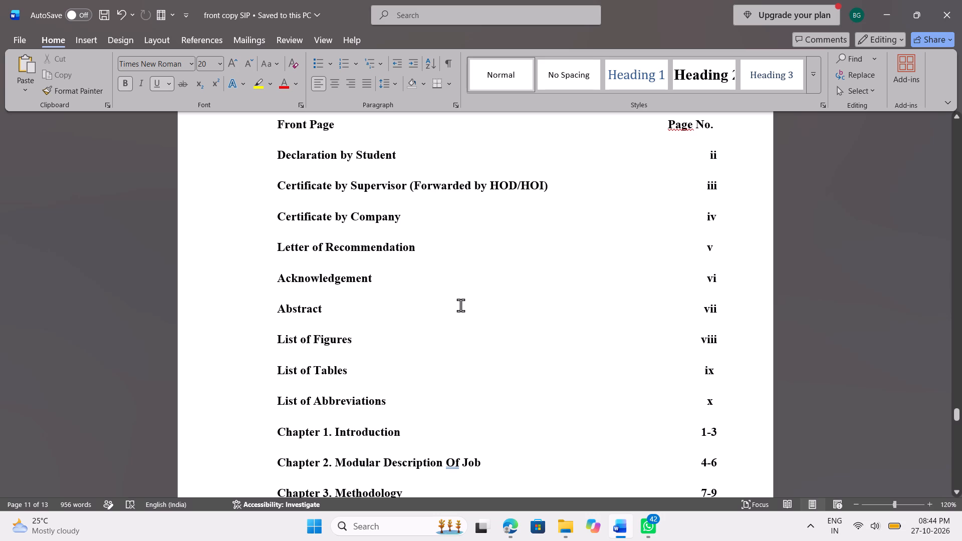
Review the chapter titles and page numbers on the Contents page.
scroll(460, 305, down, 1)
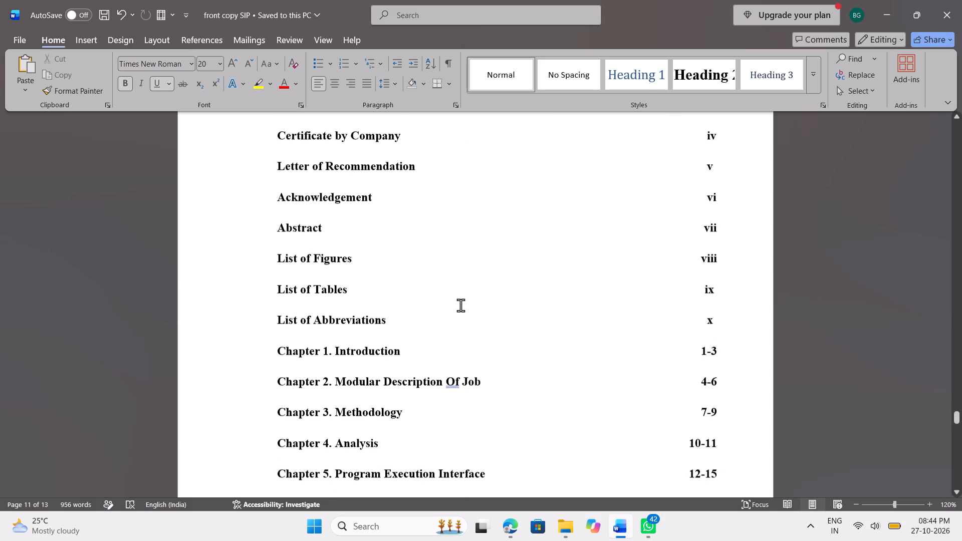
scroll(460, 305, down, 1)
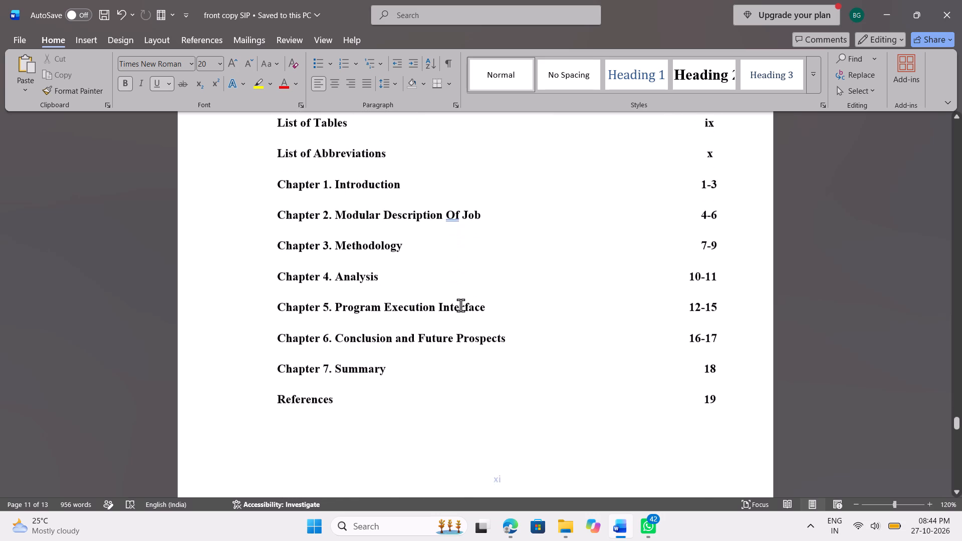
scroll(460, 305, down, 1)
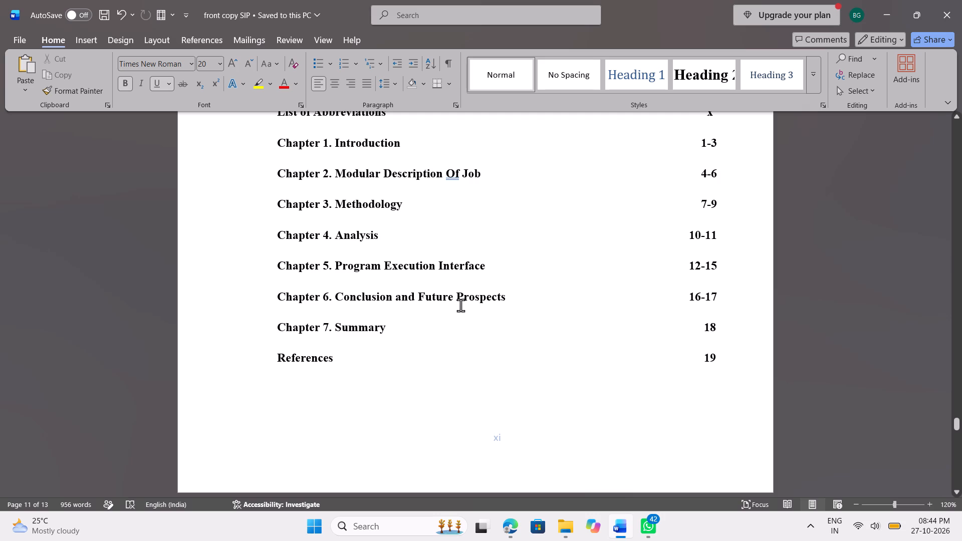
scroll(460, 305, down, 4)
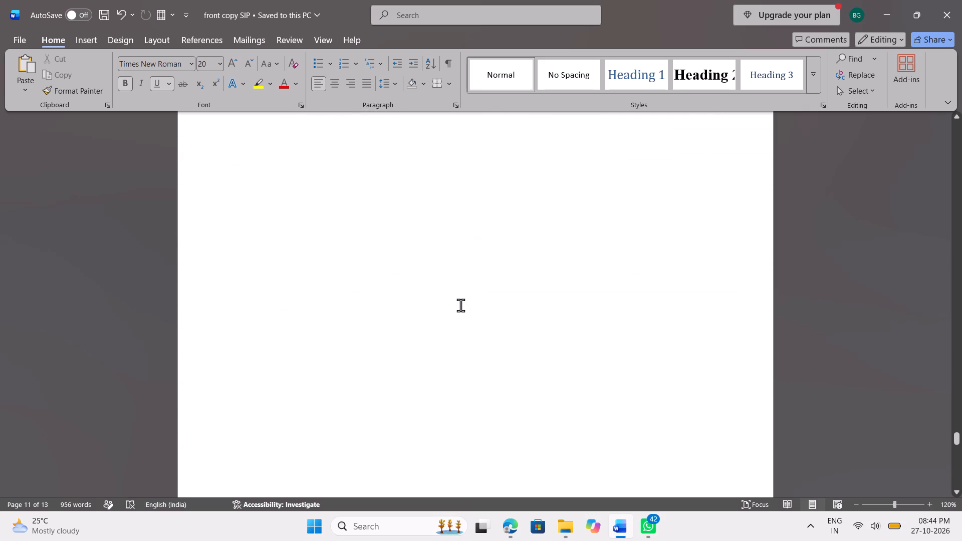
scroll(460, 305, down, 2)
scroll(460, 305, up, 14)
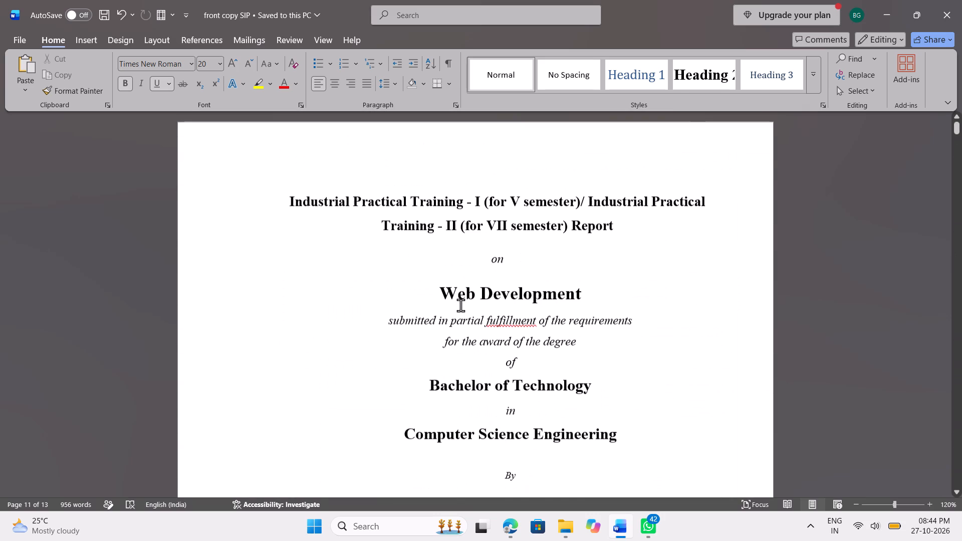
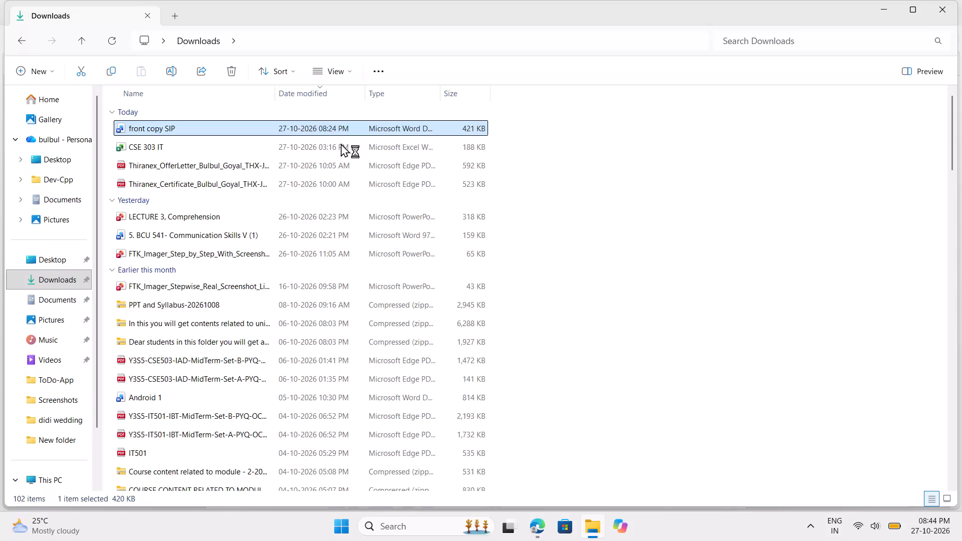
Look through the pages of the front copy SIP document, from the title page to the internship certificate.
scroll(564, 348, down, 1)
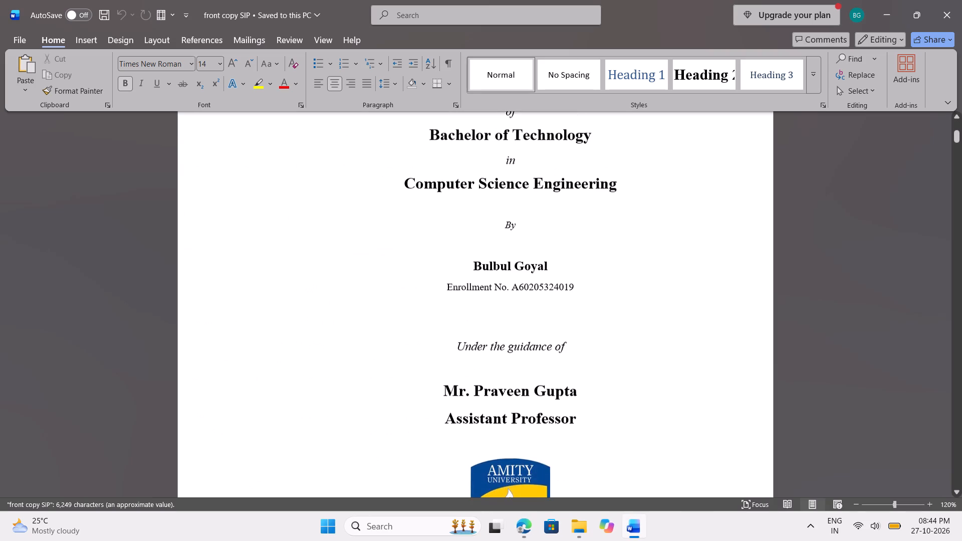
scroll(564, 348, down, 11)
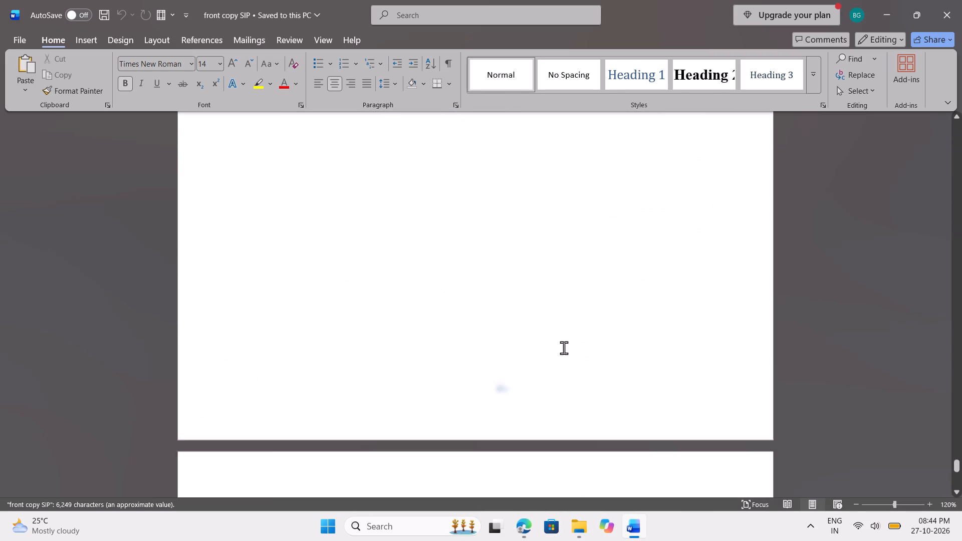
scroll(564, 348, down, 6)
scroll(564, 348, up, 17)
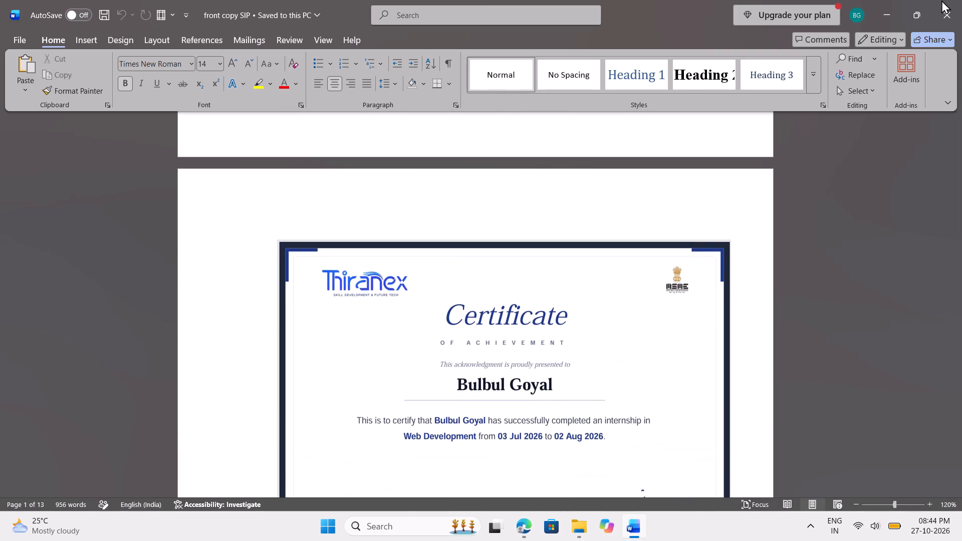
Close all open windows: the front copy SIP document, the Downloads folder and the browser showing the internship PDFs.
click(941, 0)
click(941, 0)
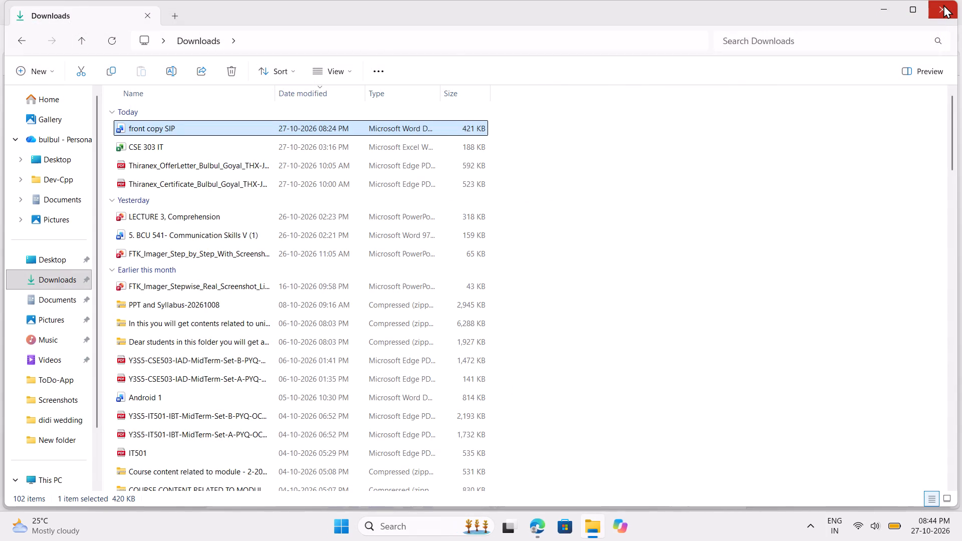
click(943, 5)
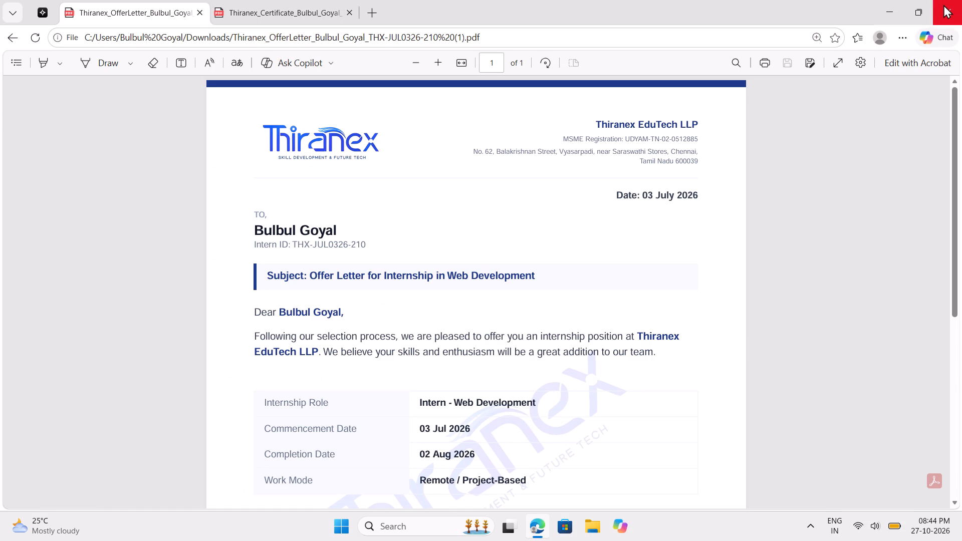
click(943, 5)
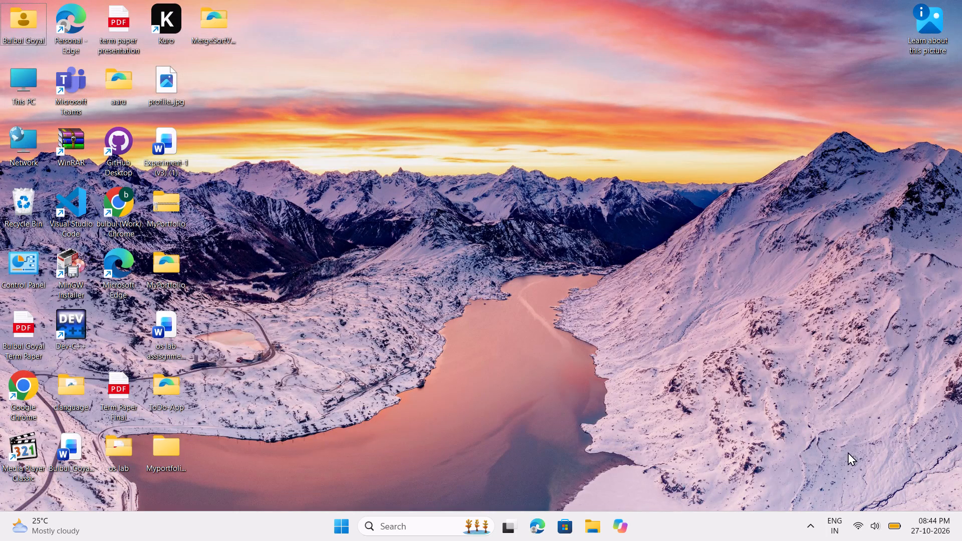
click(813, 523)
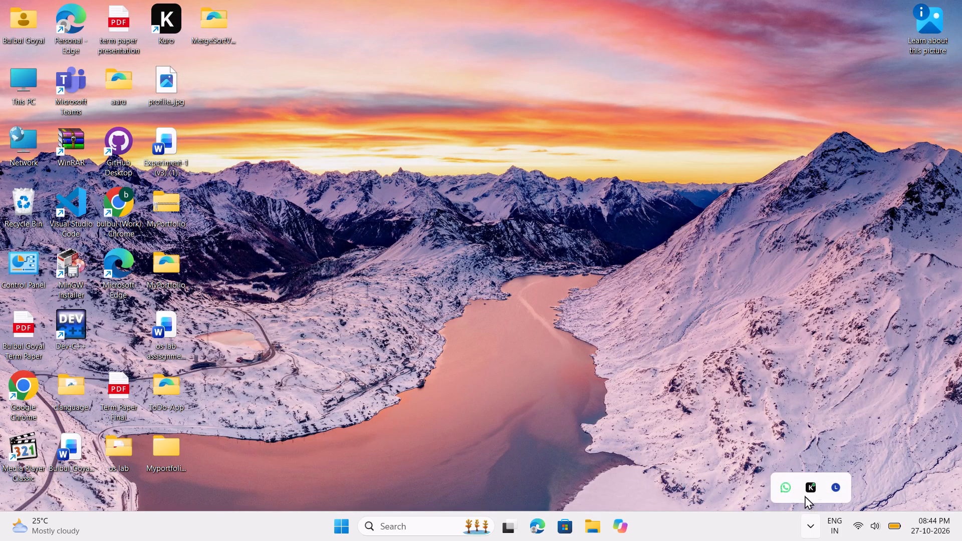
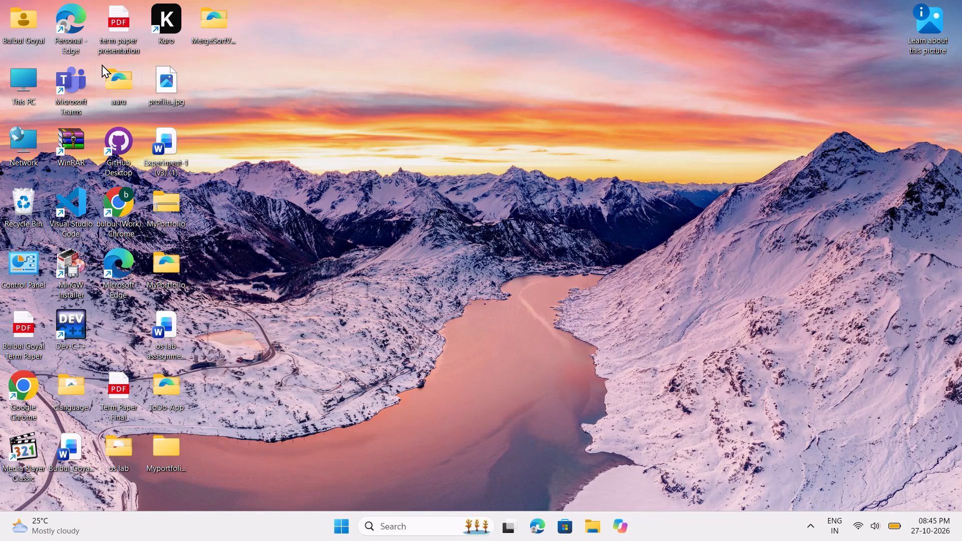
Switch to Chrome with the work profile and enter "stealth" as the Google search query in the already open new tab.
double_click(120, 201)
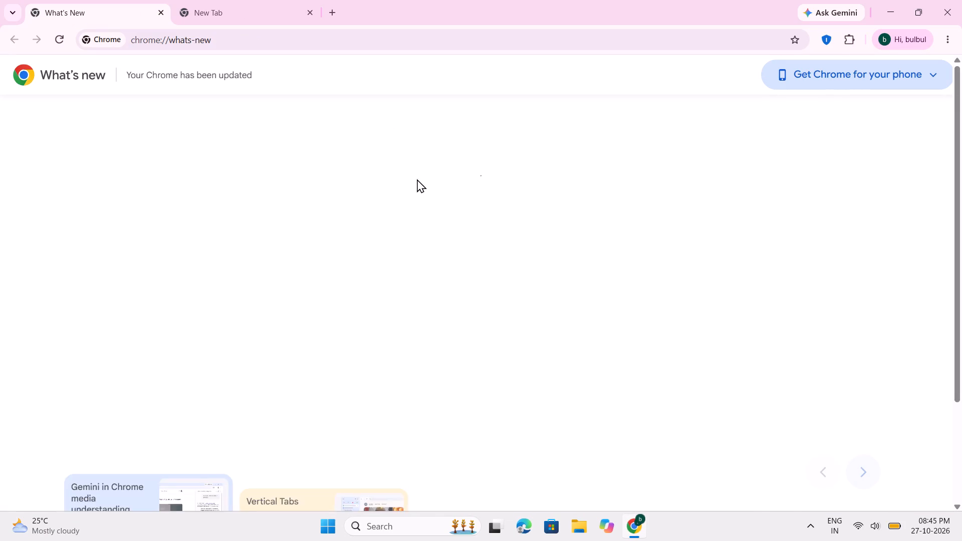
click(220, 2)
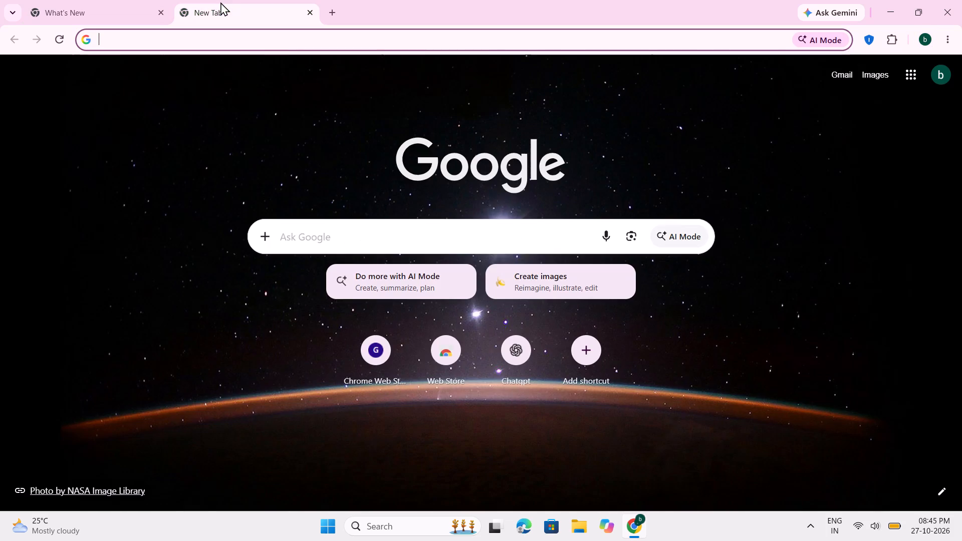
click(383, 227)
text(st)
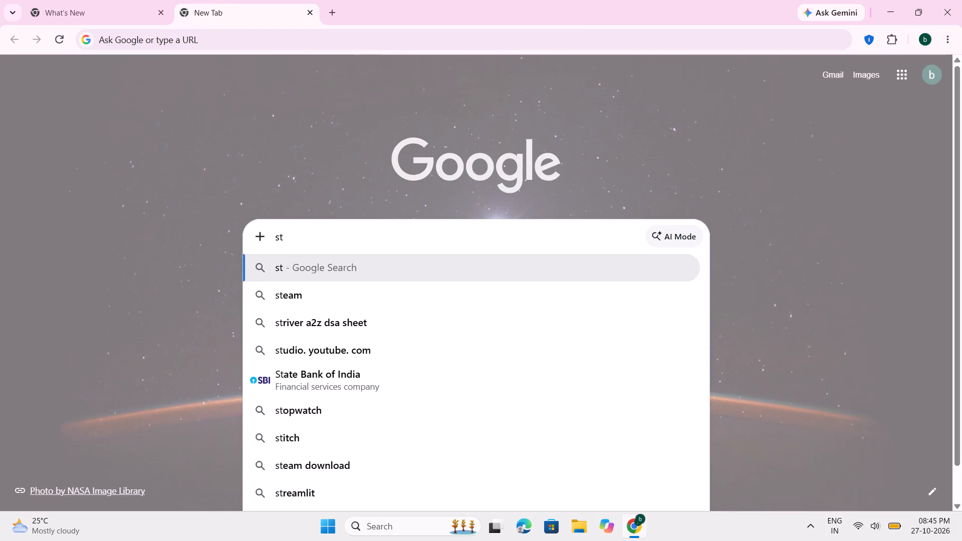
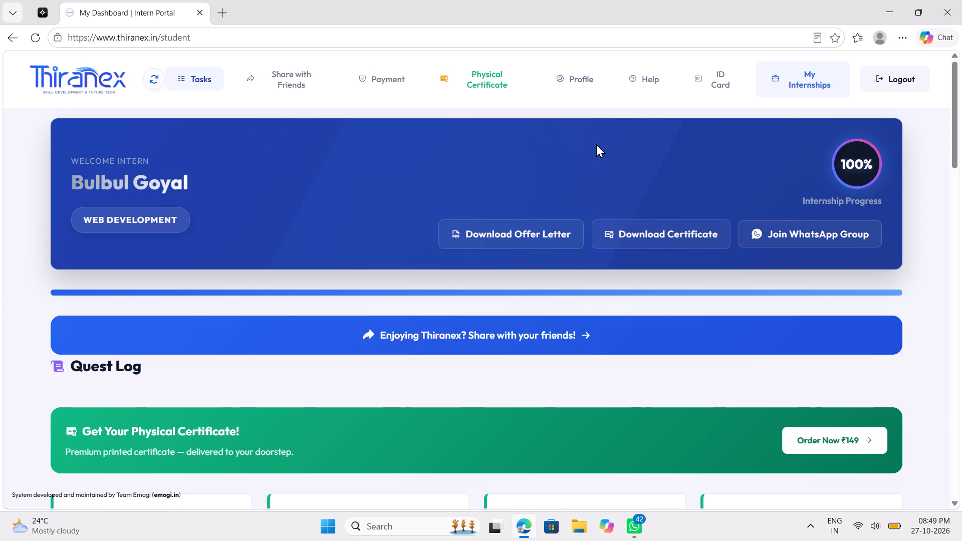
Review the Web Development internship tasks in the Thiranex portal's Quest Log, including each task's description, key features and expected outcome.
scroll(574, 265, down, 3)
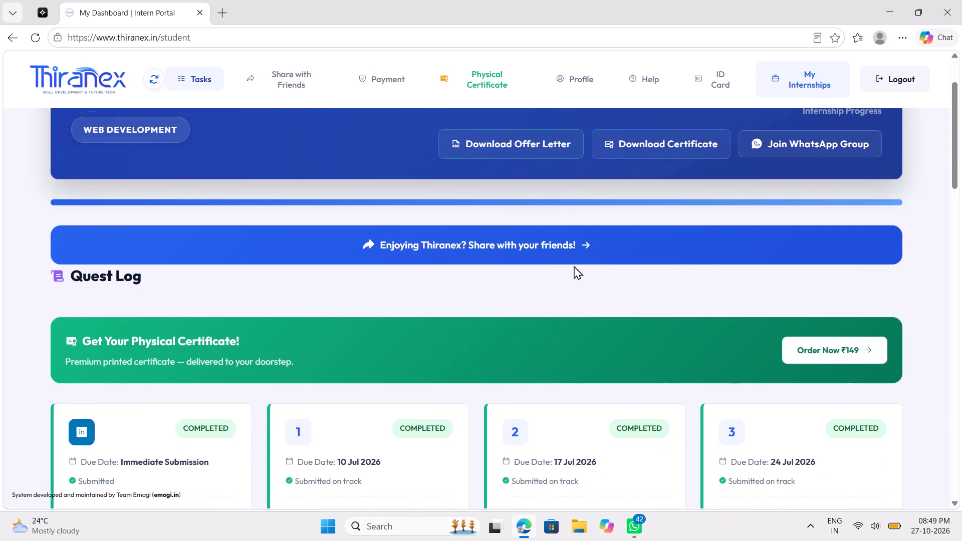
scroll(574, 265, down, 5)
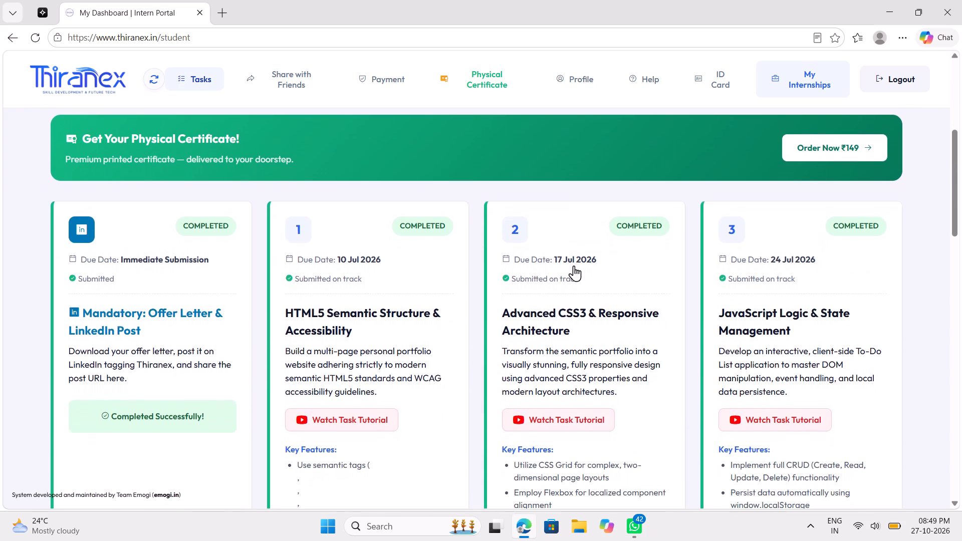
scroll(574, 265, down, 3)
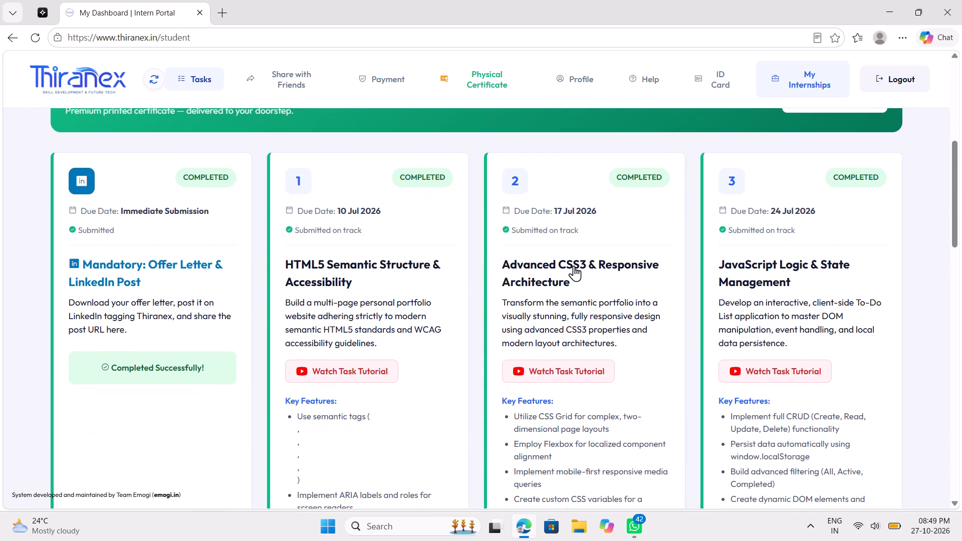
scroll(574, 265, down, 4)
scroll(574, 265, up, 1)
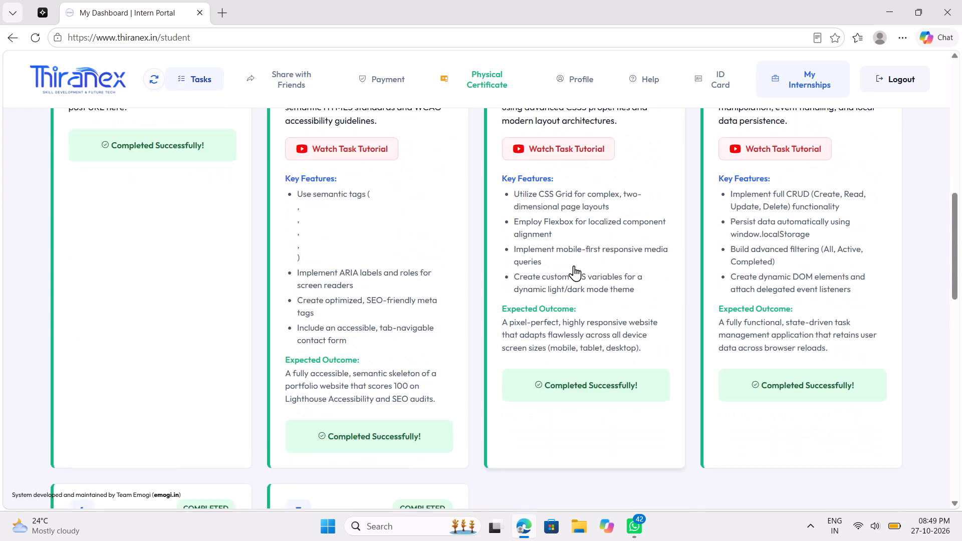
scroll(574, 265, up, 1)
scroll(574, 265, down, 1)
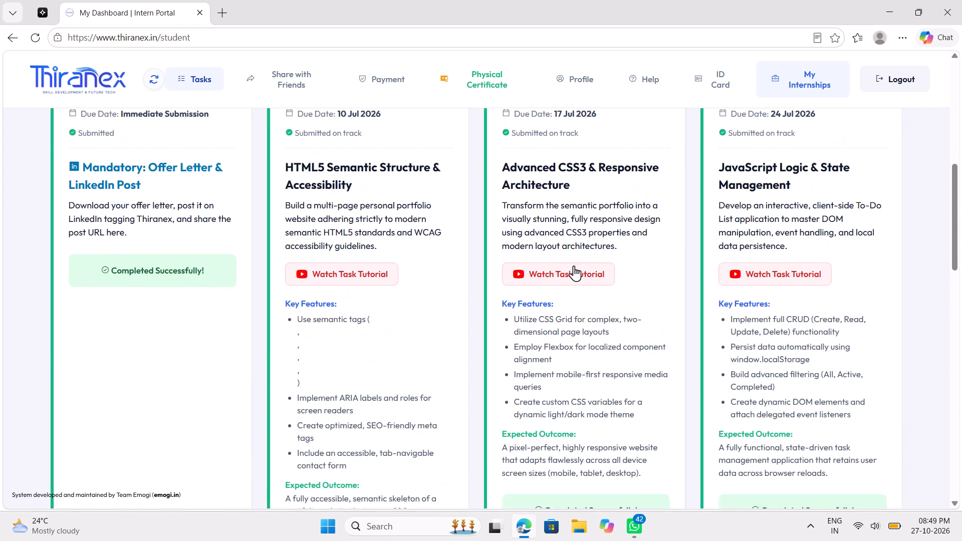
scroll(574, 265, down, 1)
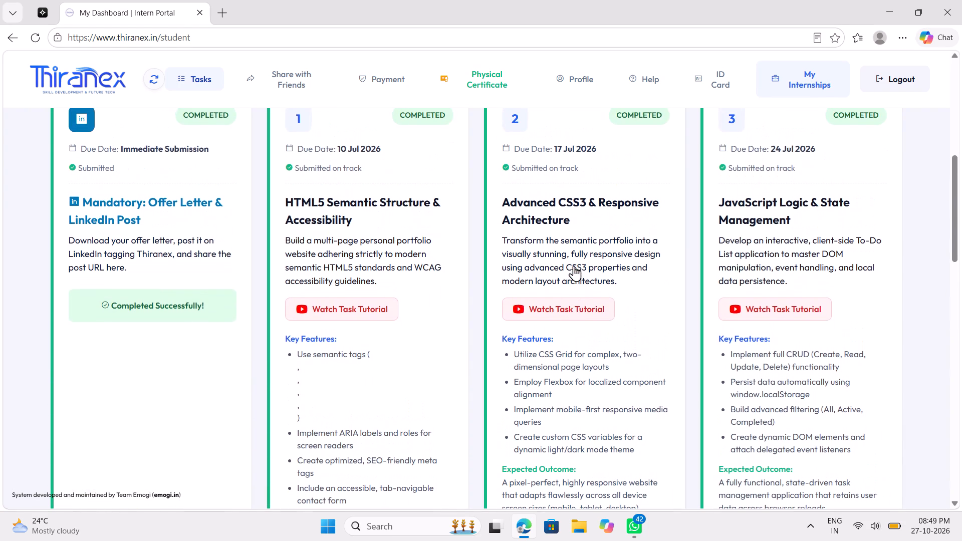
scroll(574, 265, down, 2)
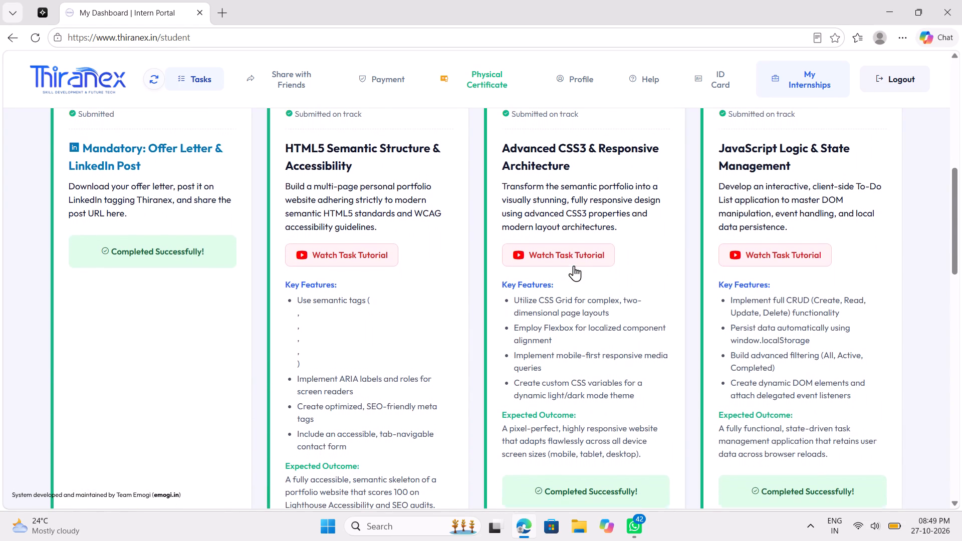
scroll(574, 265, down, 1)
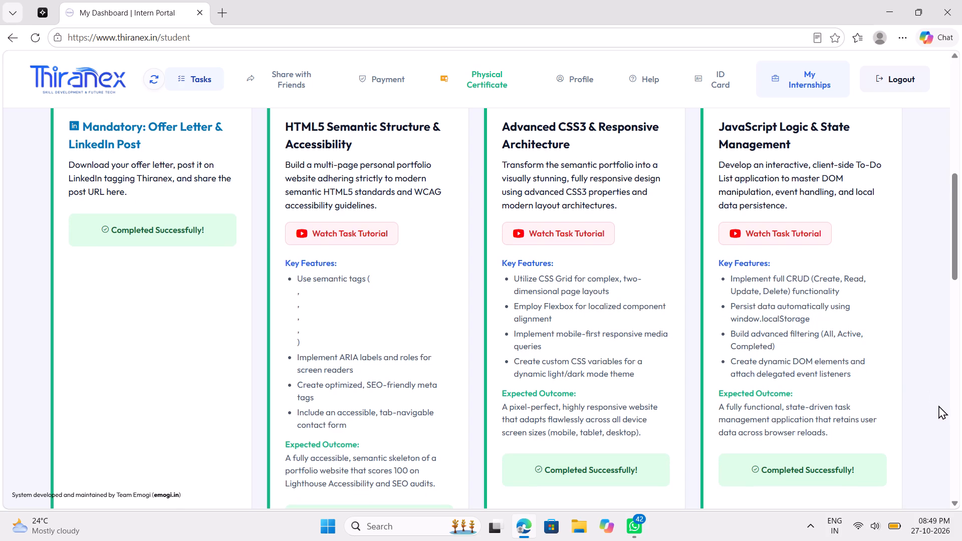
scroll(938, 405, down, 5)
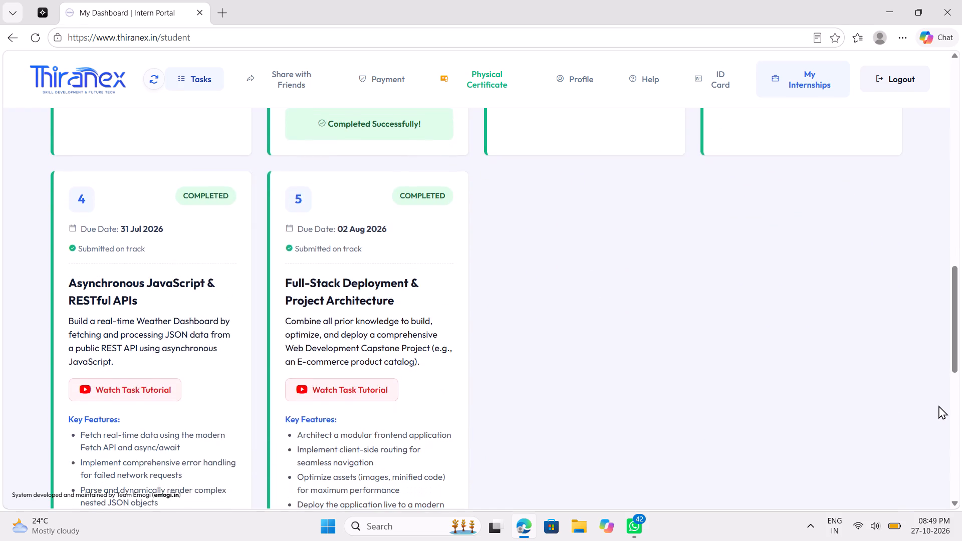
scroll(938, 405, down, 2)
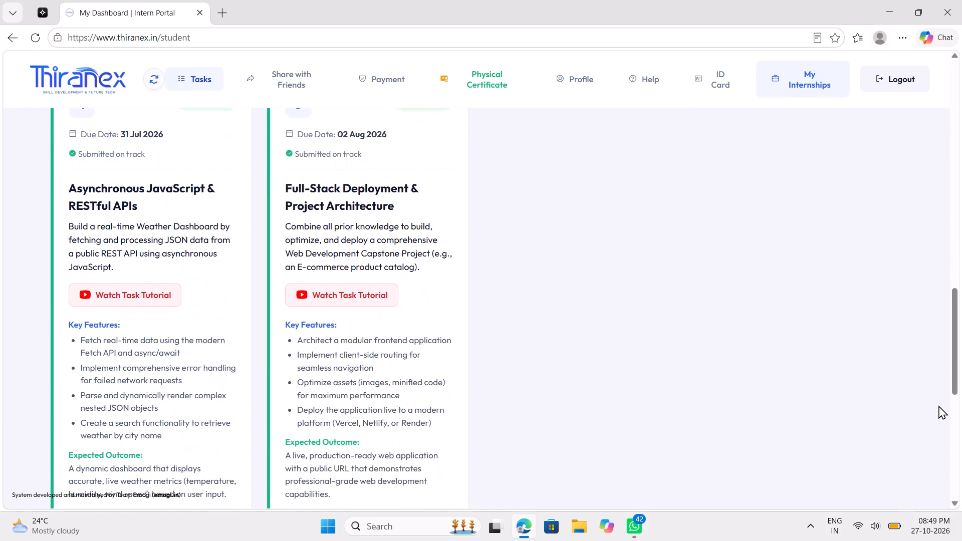
scroll(938, 405, down, 1)
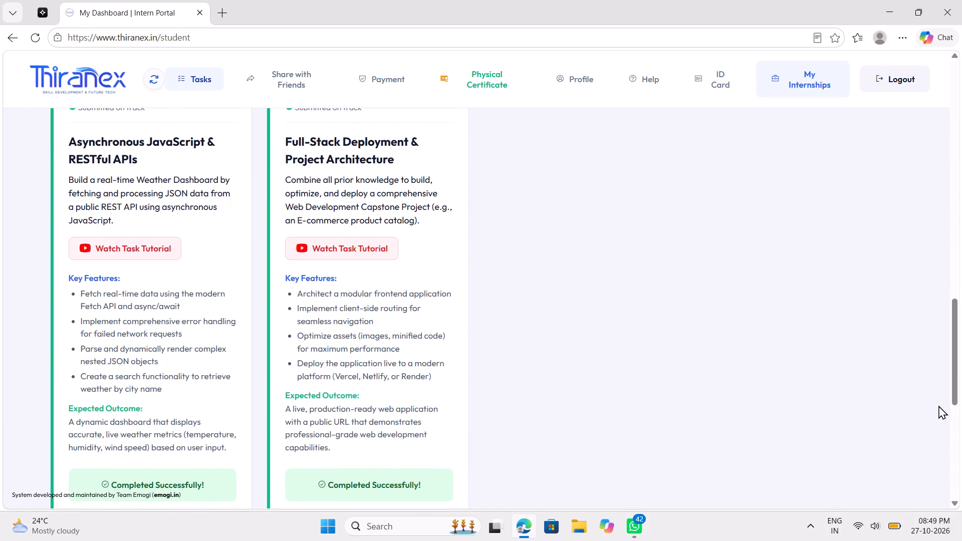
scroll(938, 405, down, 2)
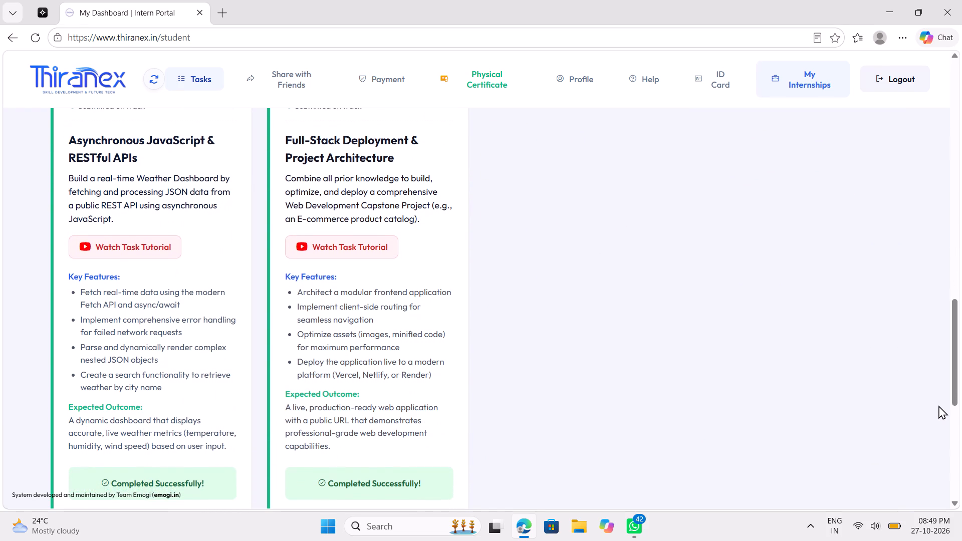